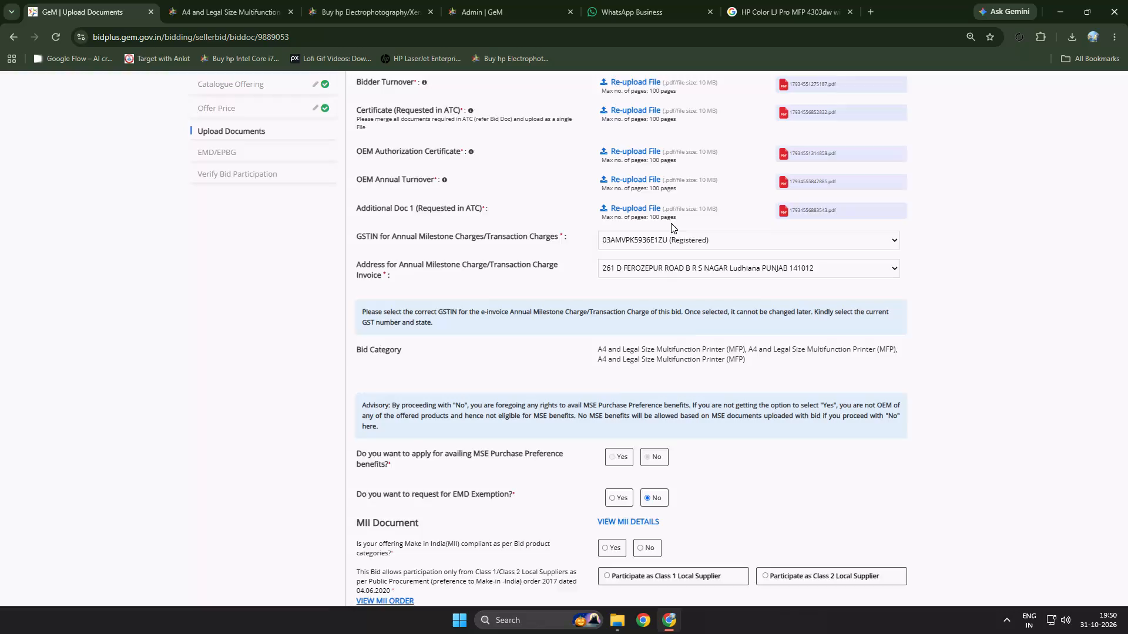
Answer No to the Make in India compliance question for the offering and try to save the bid documents.
scroll(671, 274, down, 3)
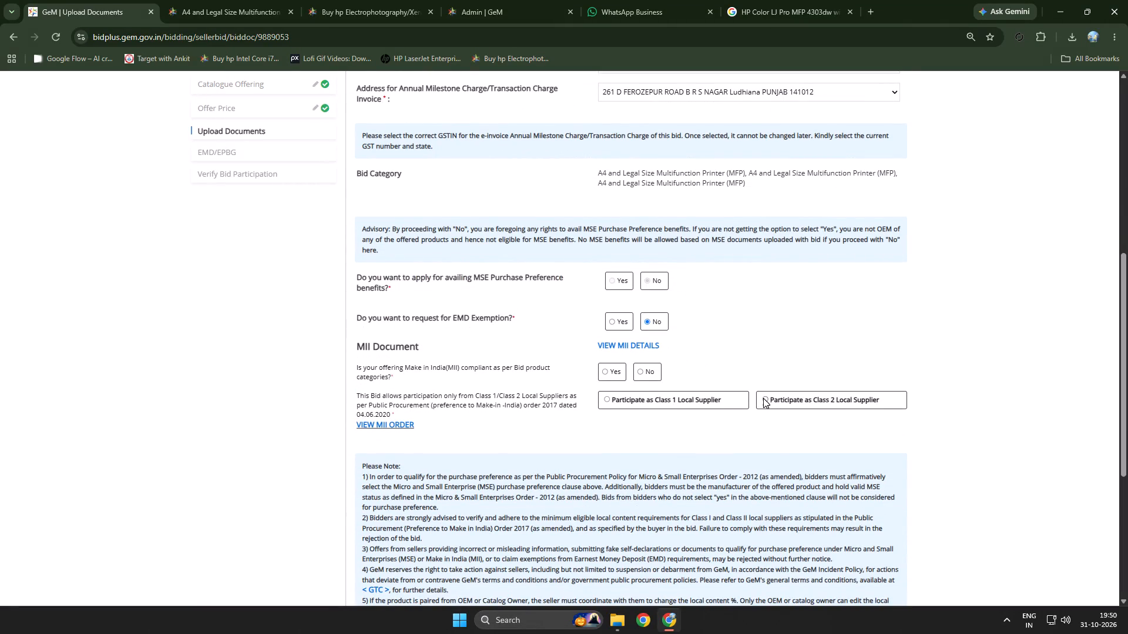
click(763, 398)
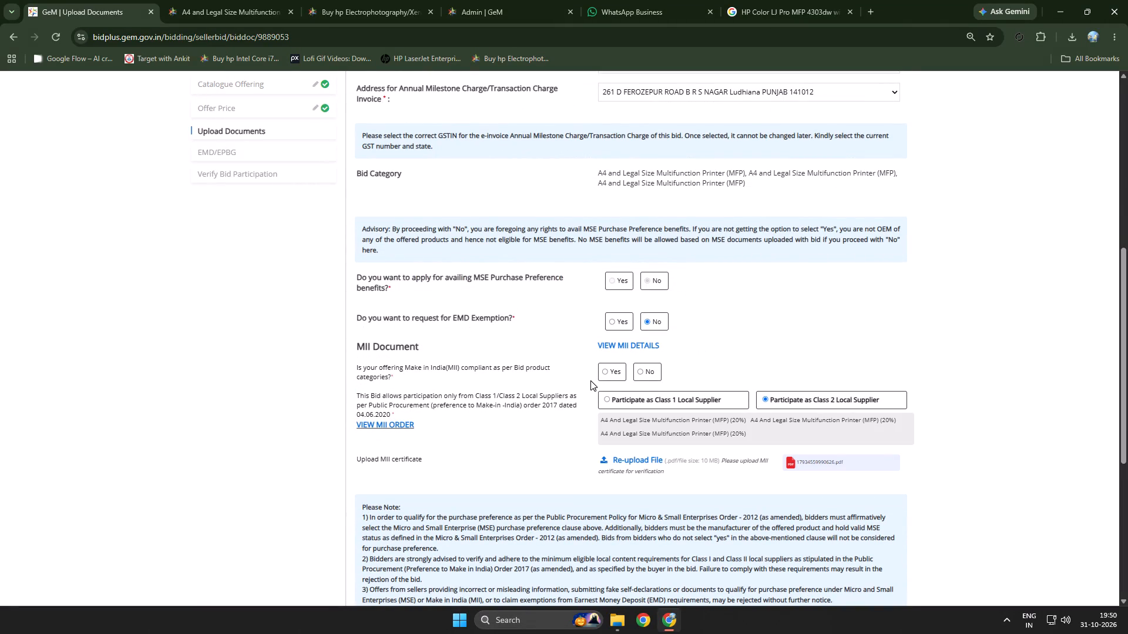
click(637, 372)
scroll(736, 346, down, 5)
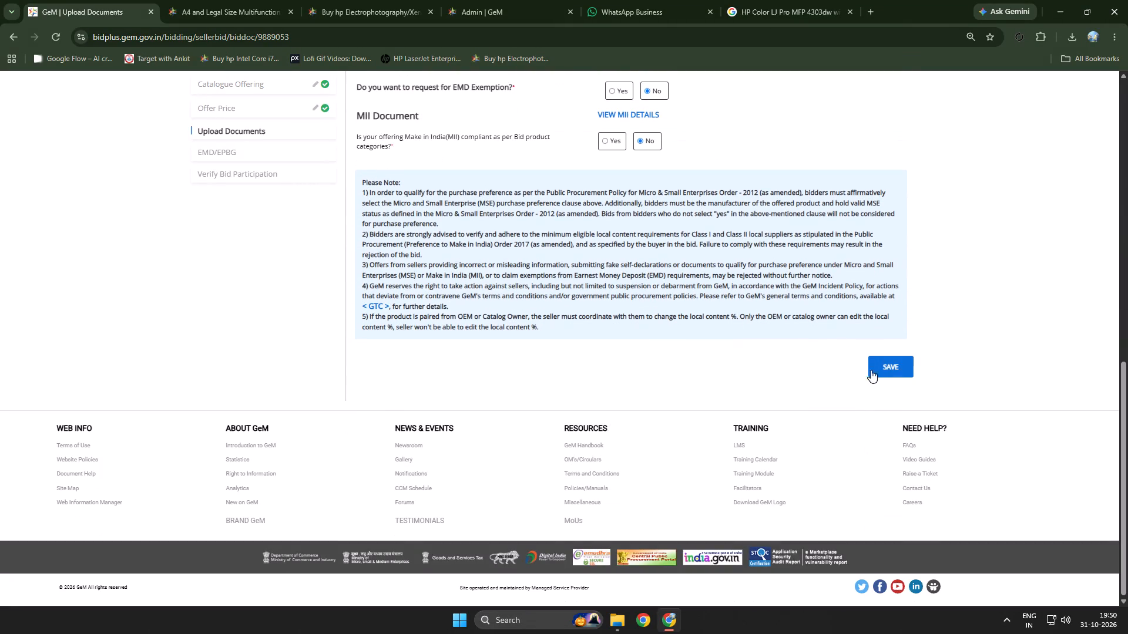
click(877, 369)
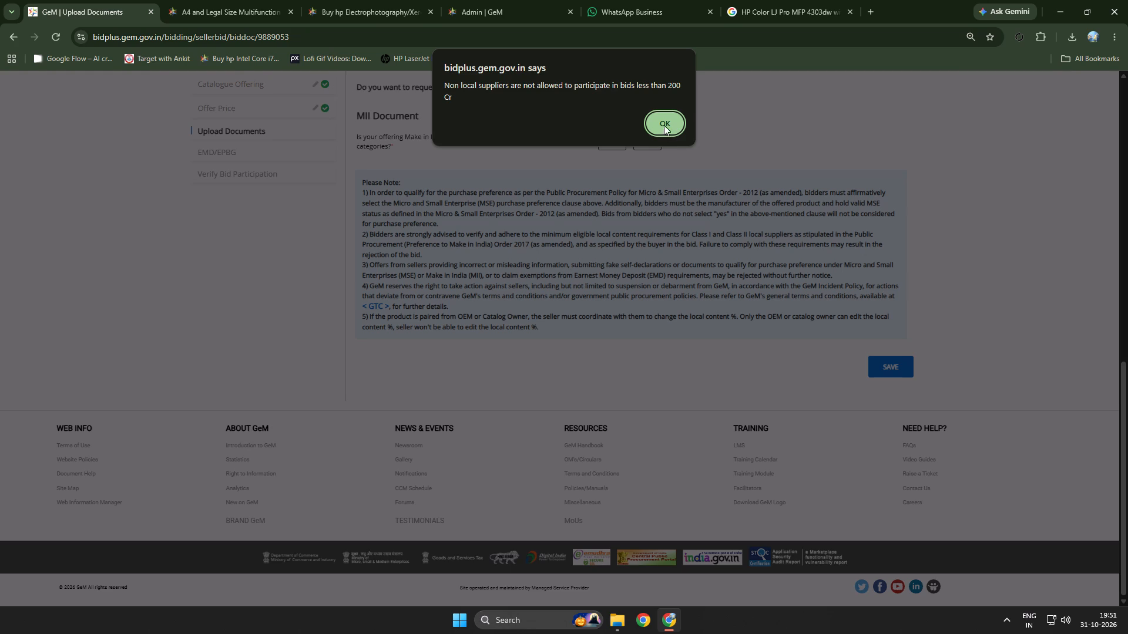
click(664, 125)
View the Make in India details of the offered products, then close them.
scroll(716, 229, up, 4)
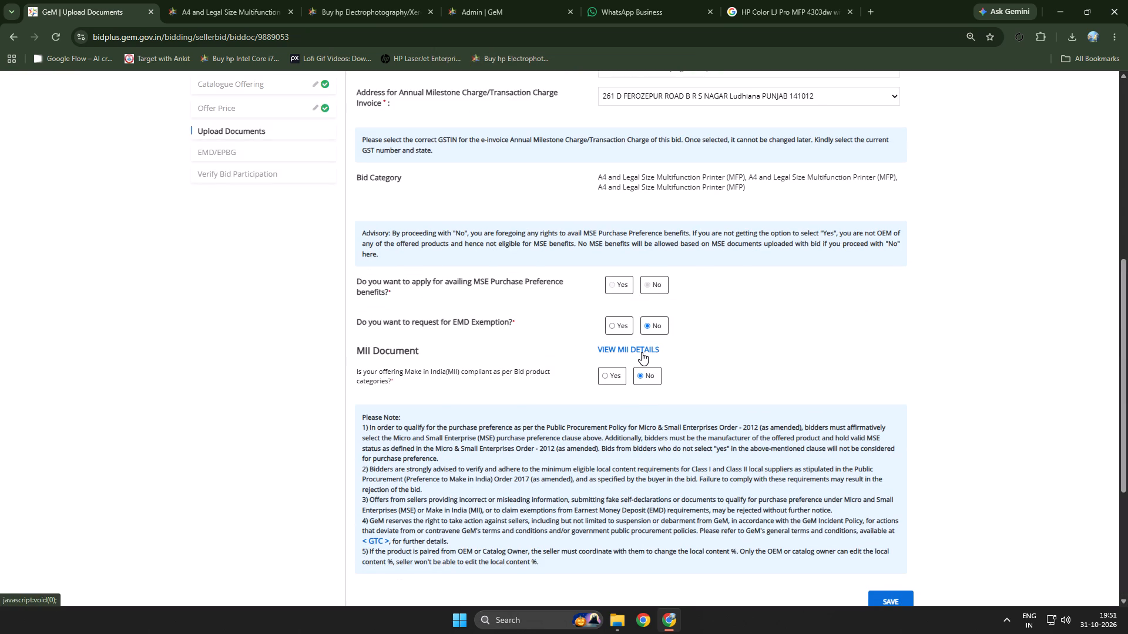
click(642, 352)
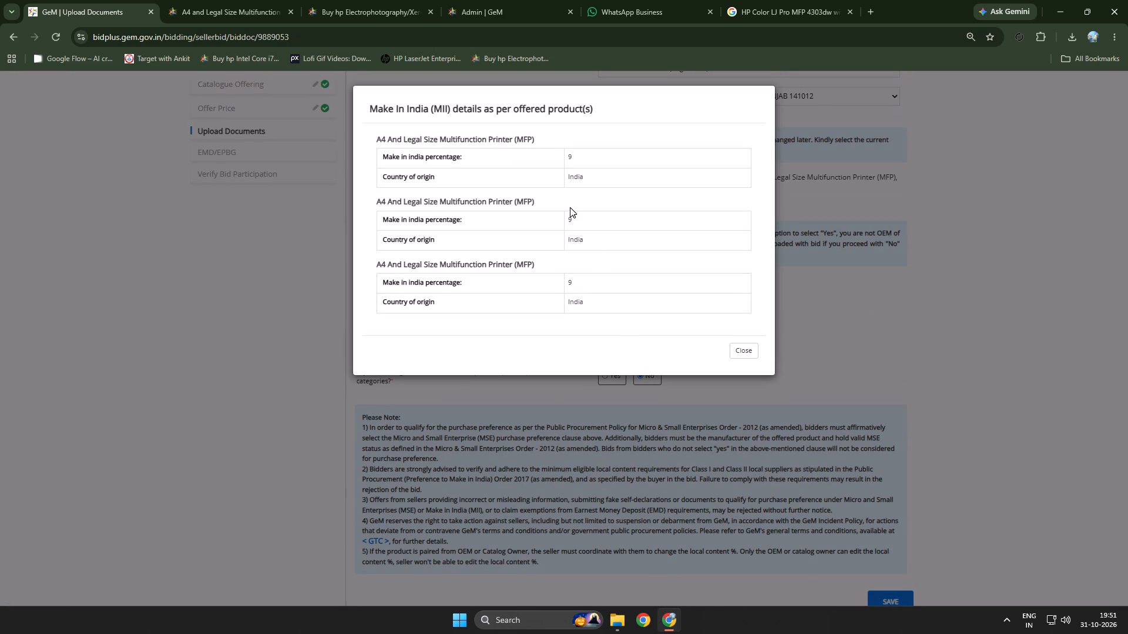
click(740, 348)
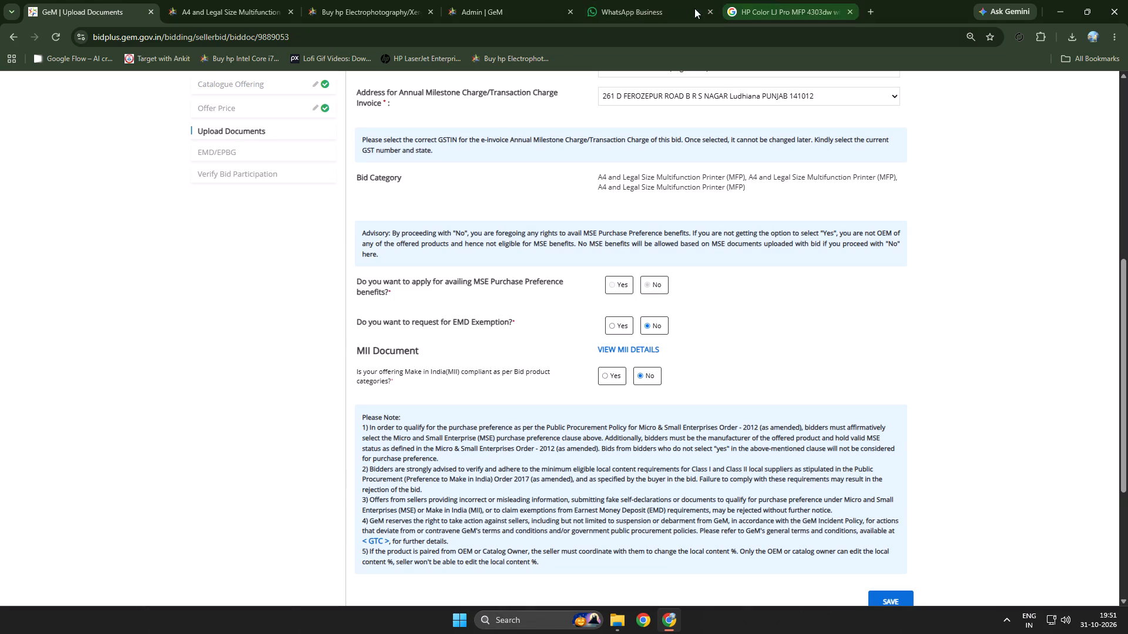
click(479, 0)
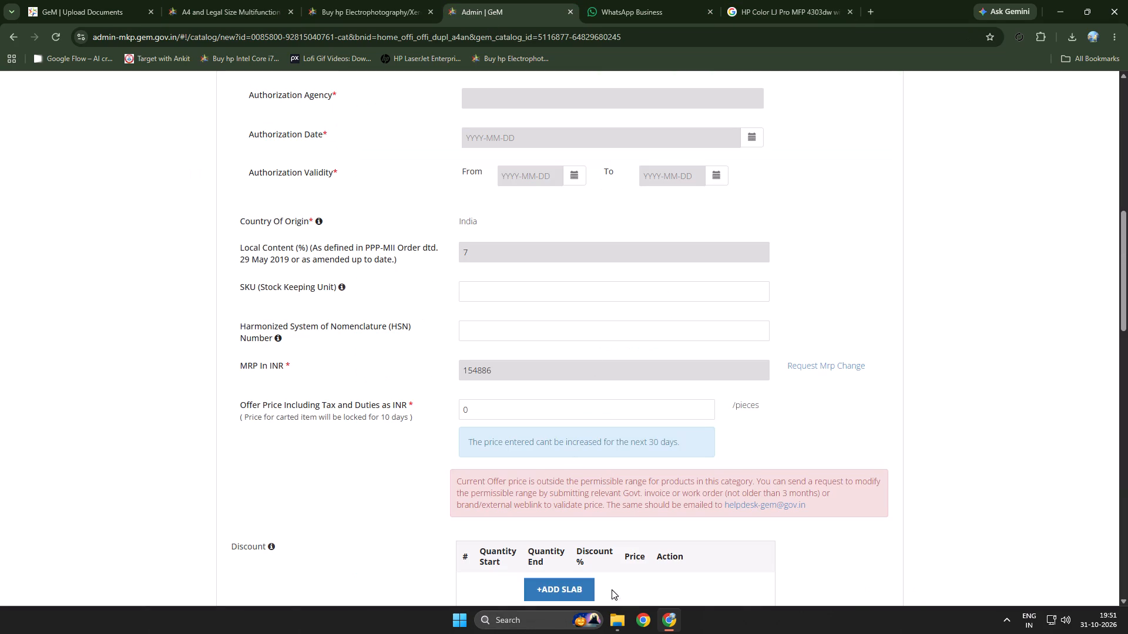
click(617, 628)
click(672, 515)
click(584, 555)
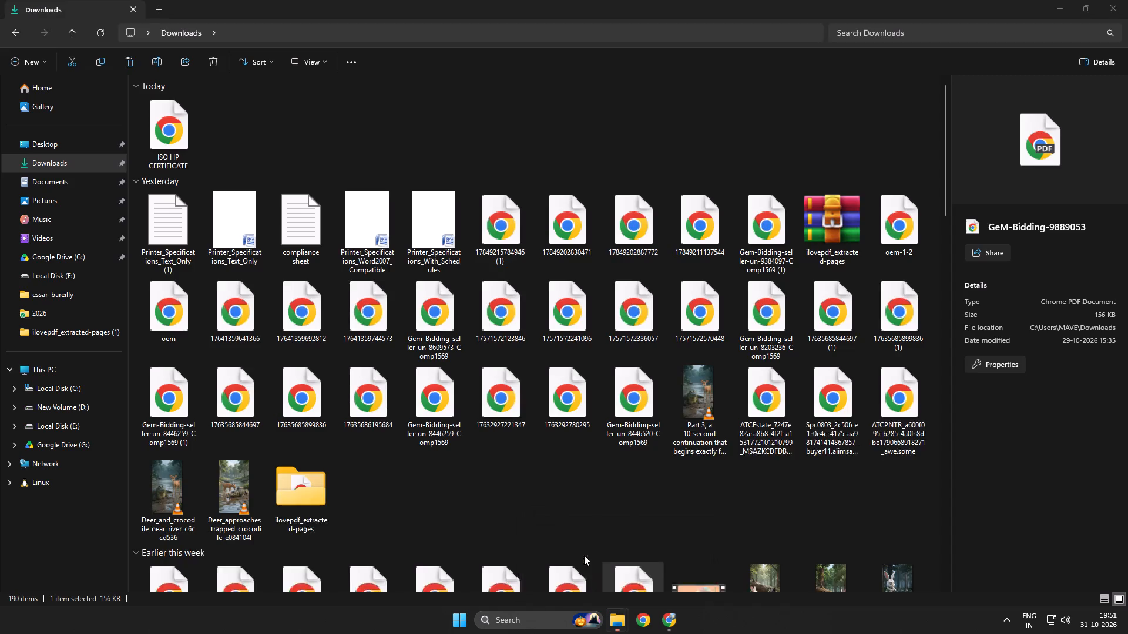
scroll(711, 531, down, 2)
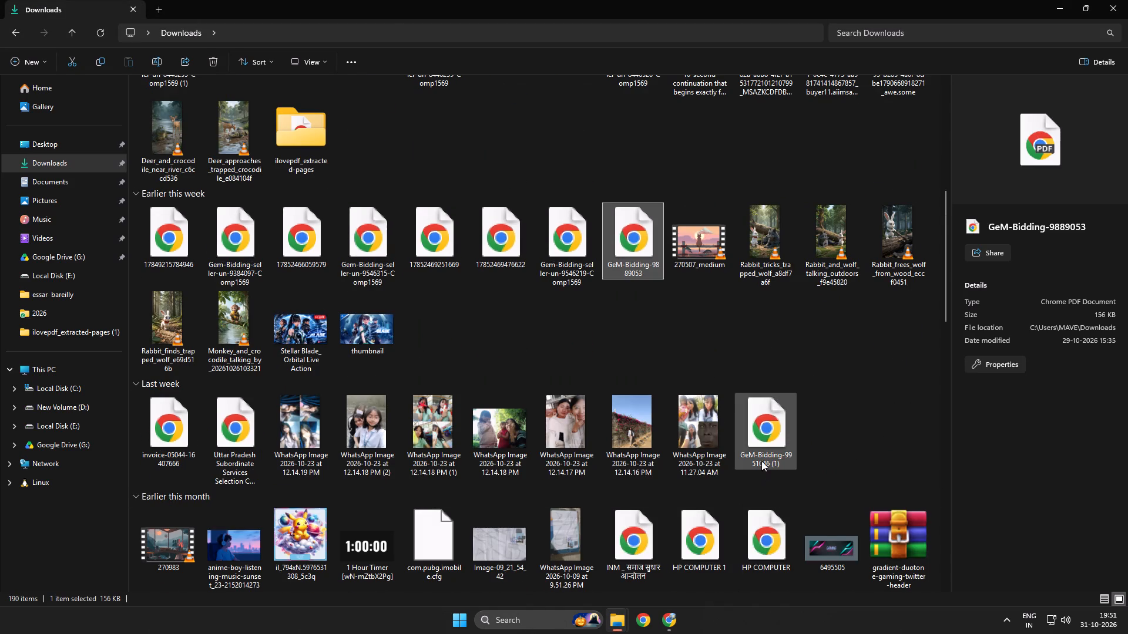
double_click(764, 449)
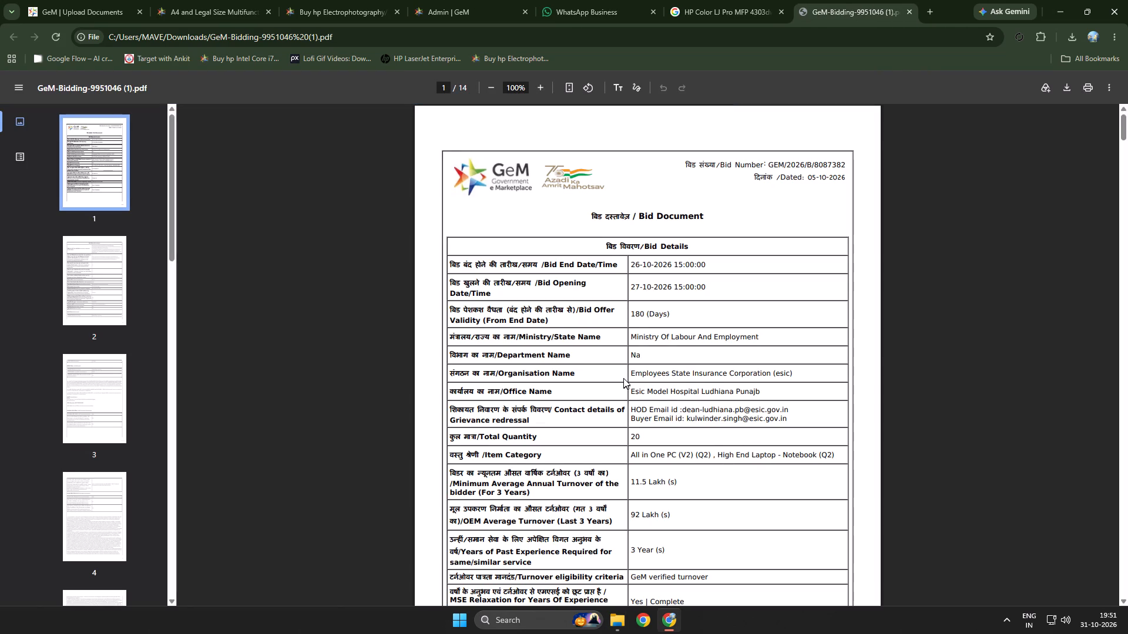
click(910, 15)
Open GeM-Bidding-9889053 from the Downloads folder and examine its bid details and EMD requirements.
click(617, 617)
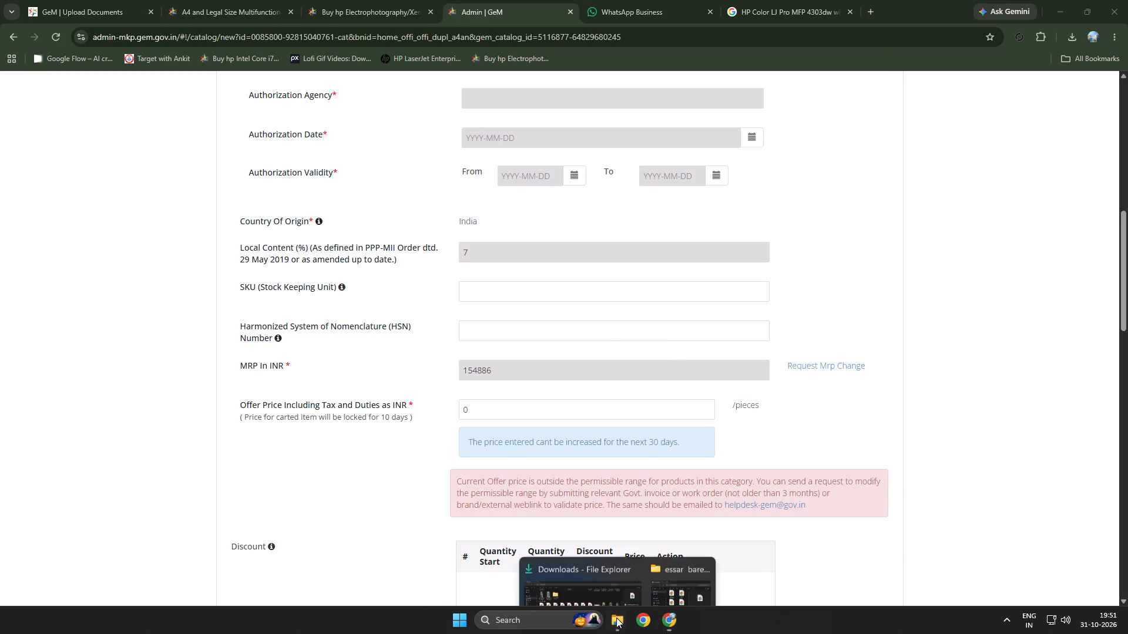
click(598, 568)
double_click(639, 258)
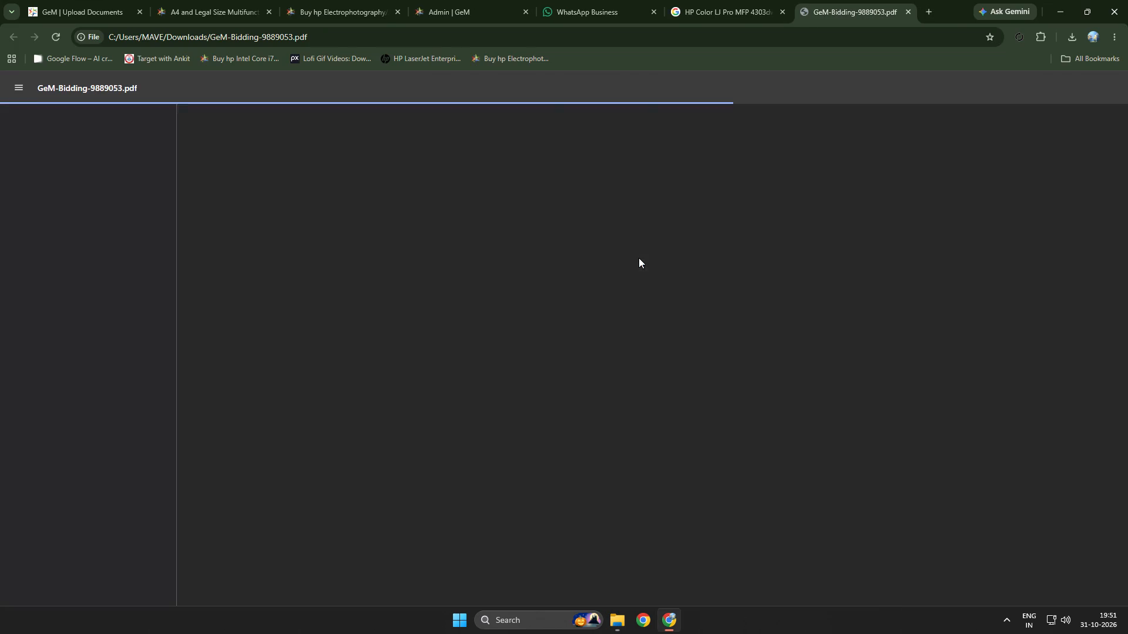
scroll(640, 361, down, 5)
scroll(638, 377, up, 2)
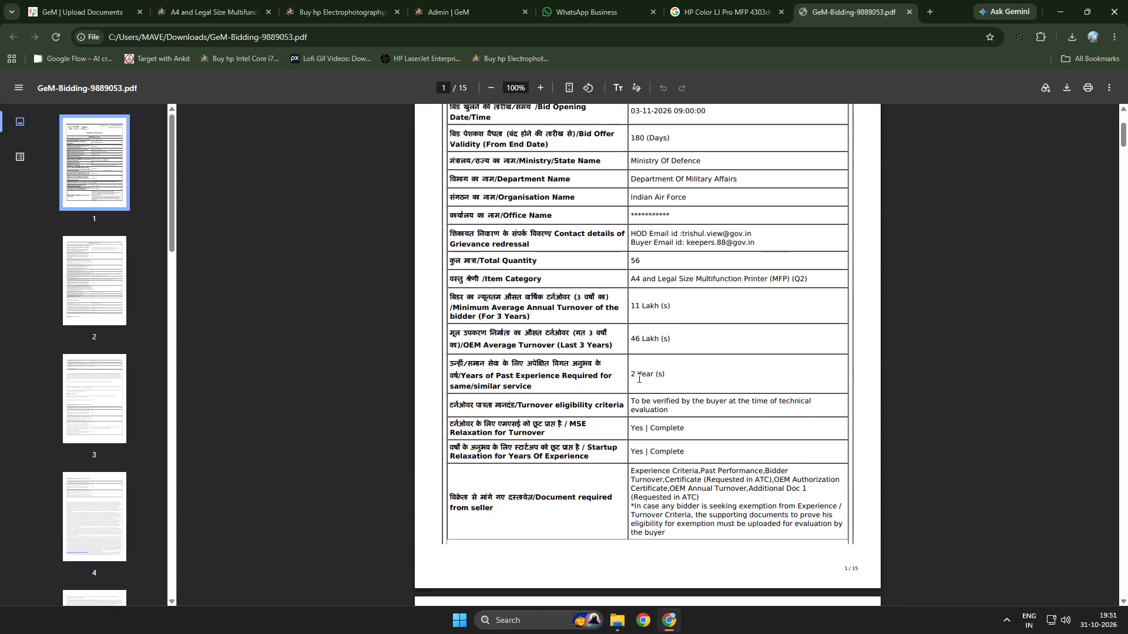
scroll(638, 377, down, 8)
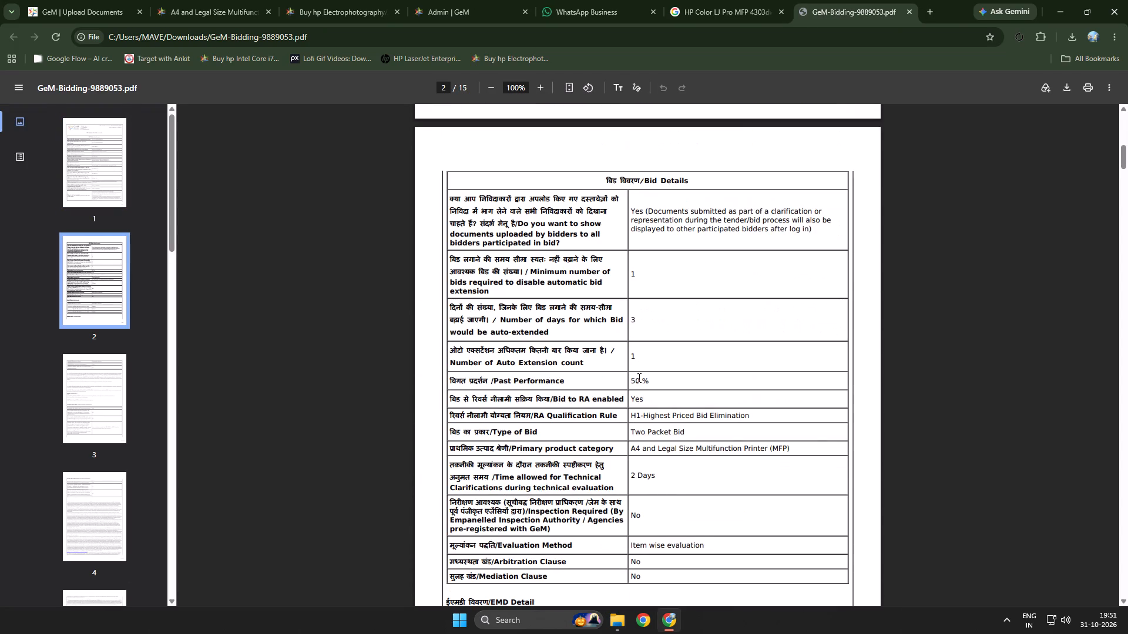
scroll(638, 377, down, 7)
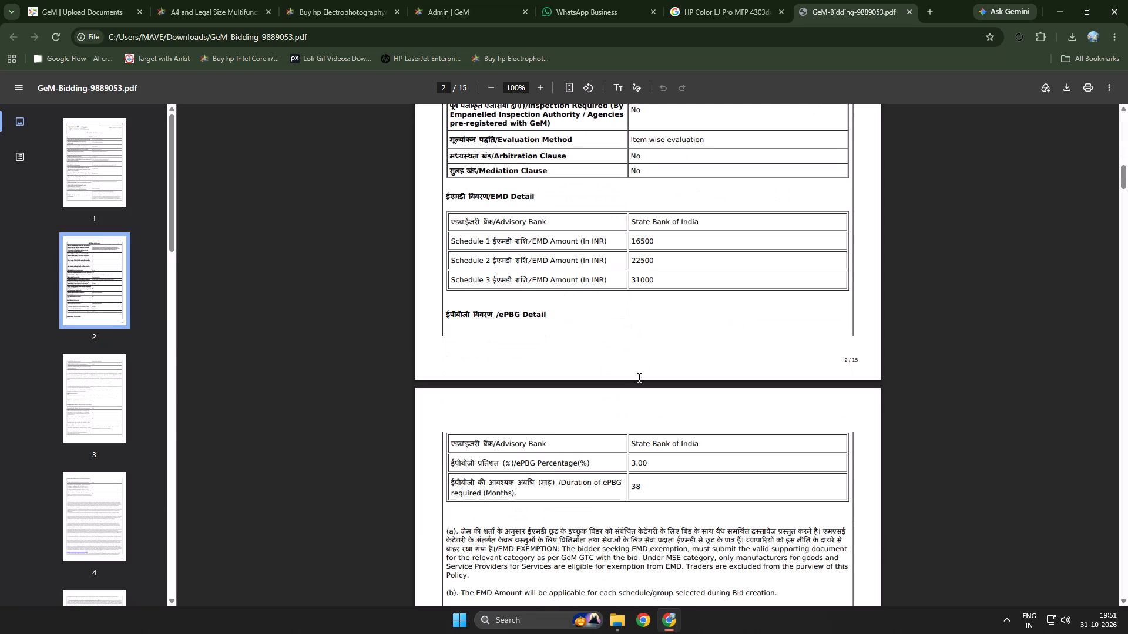
scroll(638, 377, up, 3)
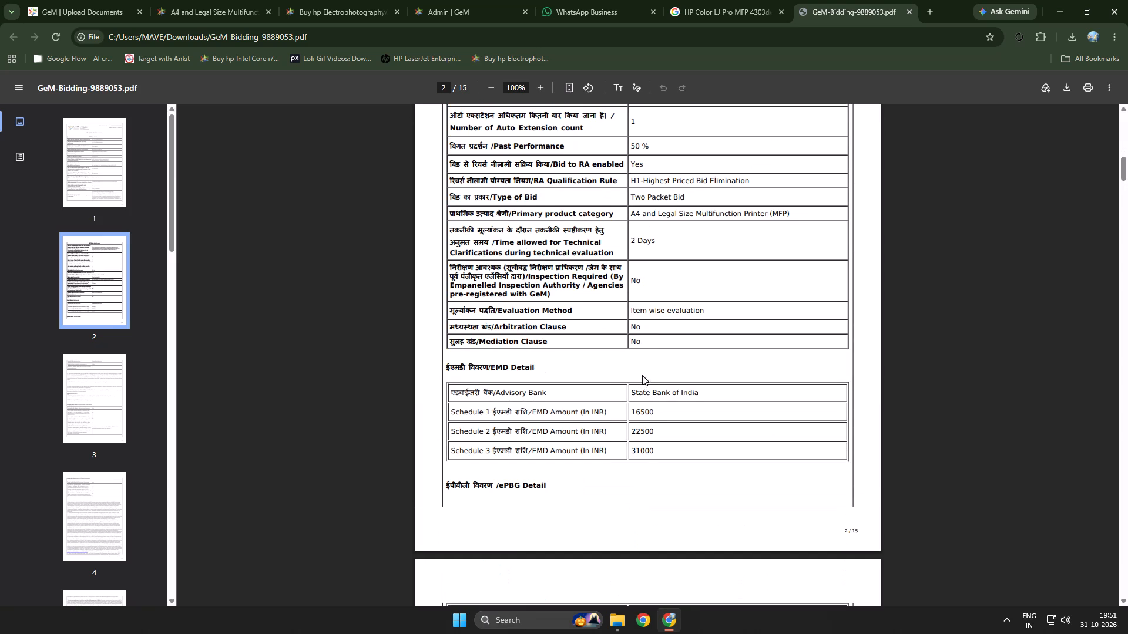
scroll(637, 303, up, 2)
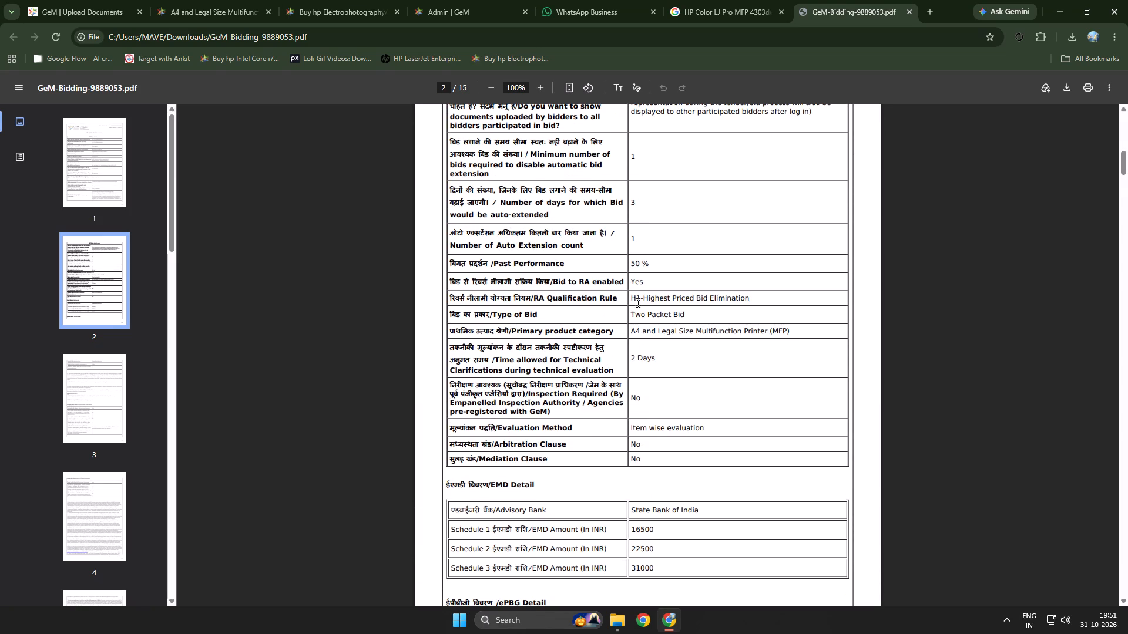
scroll(637, 294, up, 7)
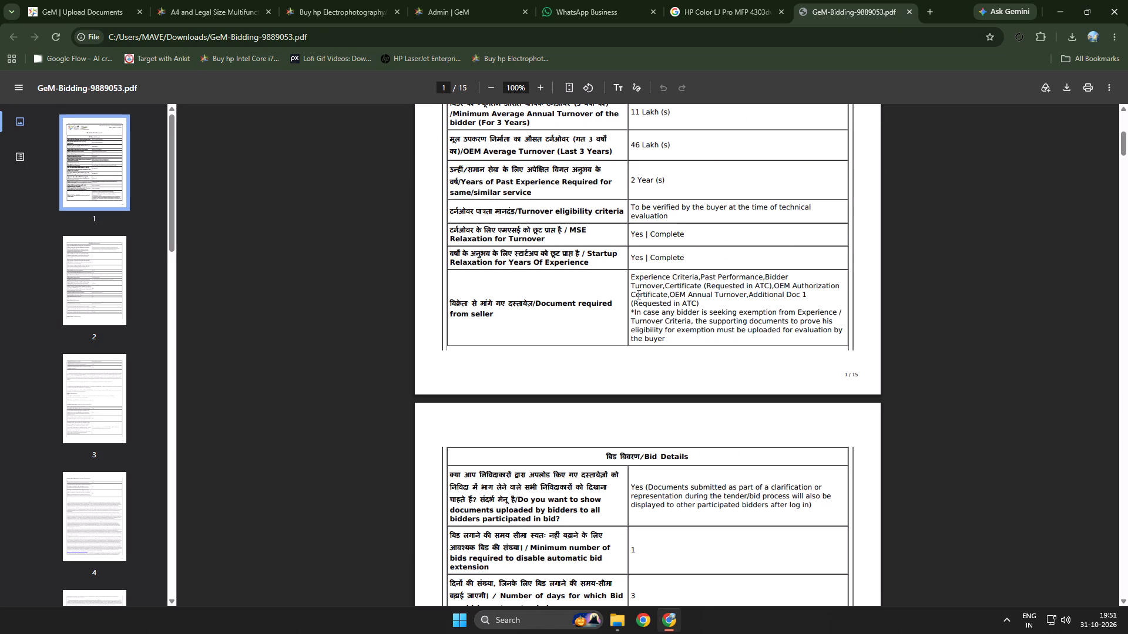
scroll(637, 294, up, 2)
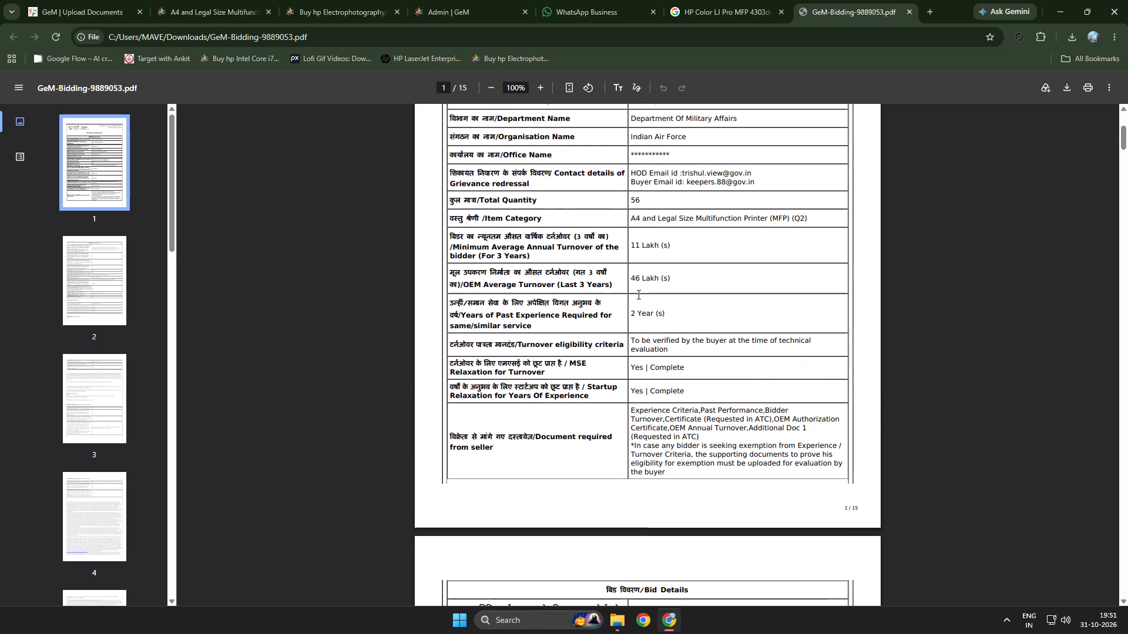
scroll(637, 294, up, 1)
Read the bid document's MII and MSE purchase preference sections and the eligibility notes for local suppliers.
scroll(637, 294, down, 6)
right_click(637, 294)
click(620, 303)
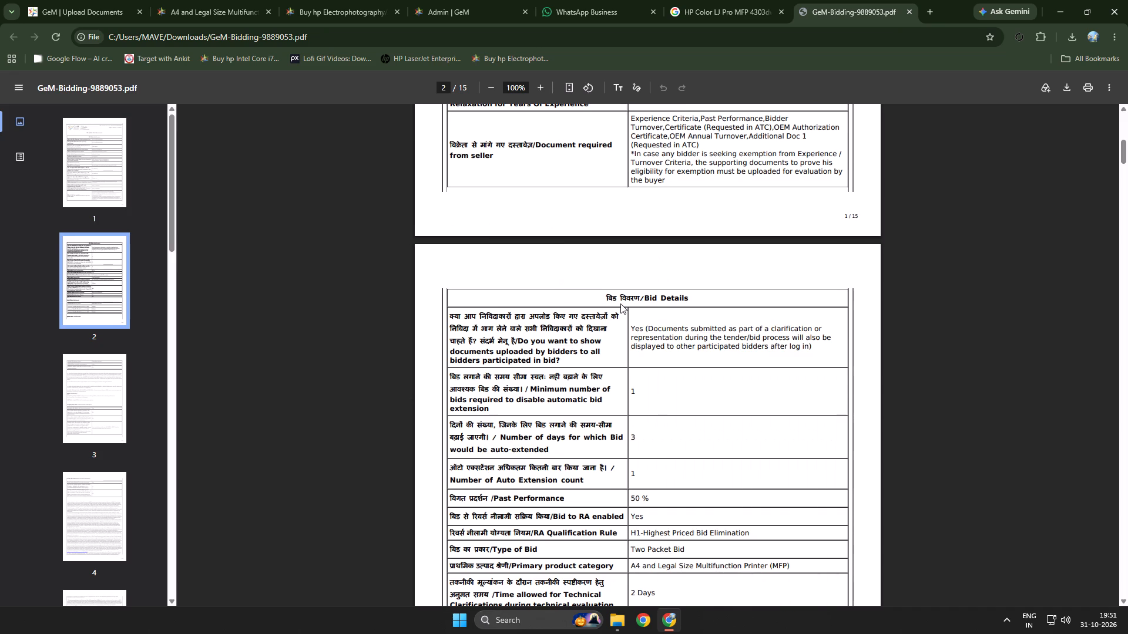
scroll(620, 303, down, 5)
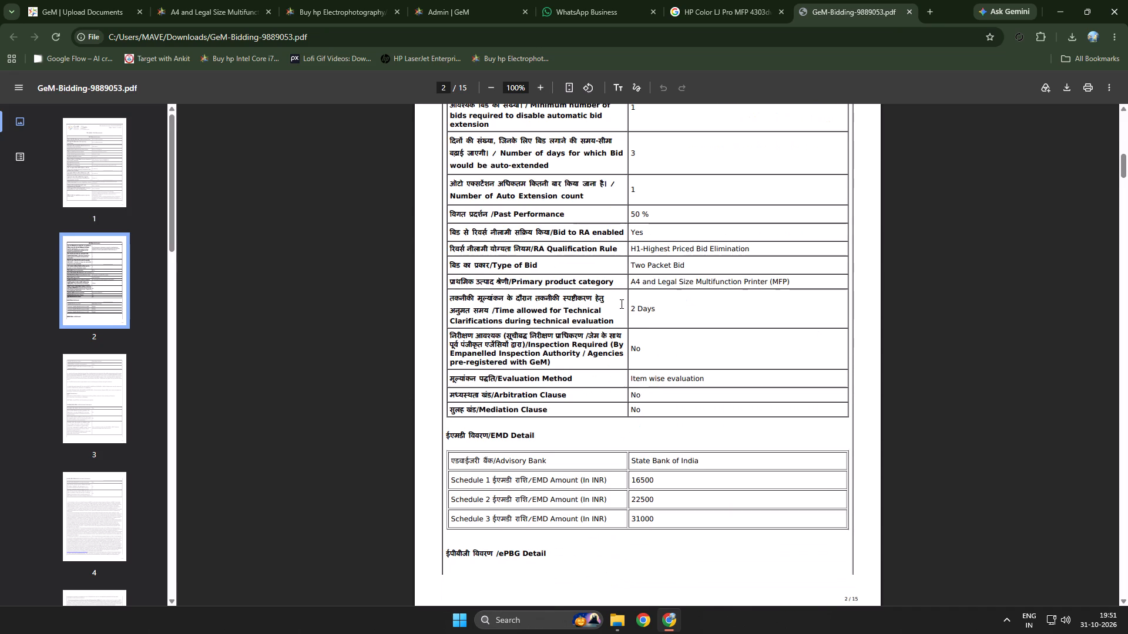
scroll(620, 303, down, 3)
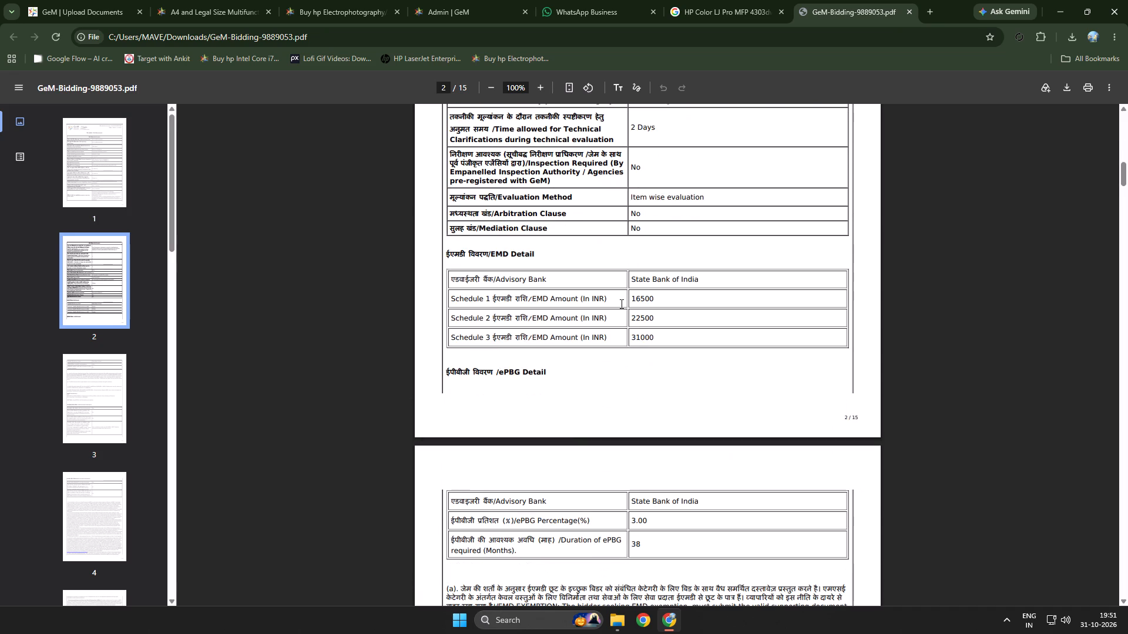
scroll(620, 303, down, 5)
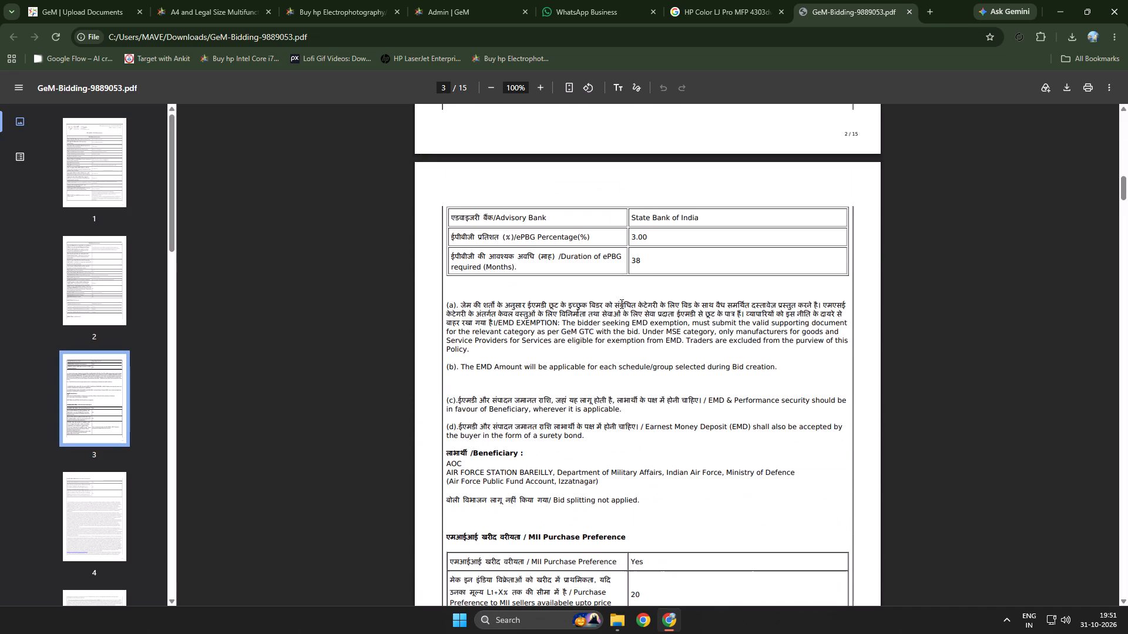
scroll(620, 303, down, 4)
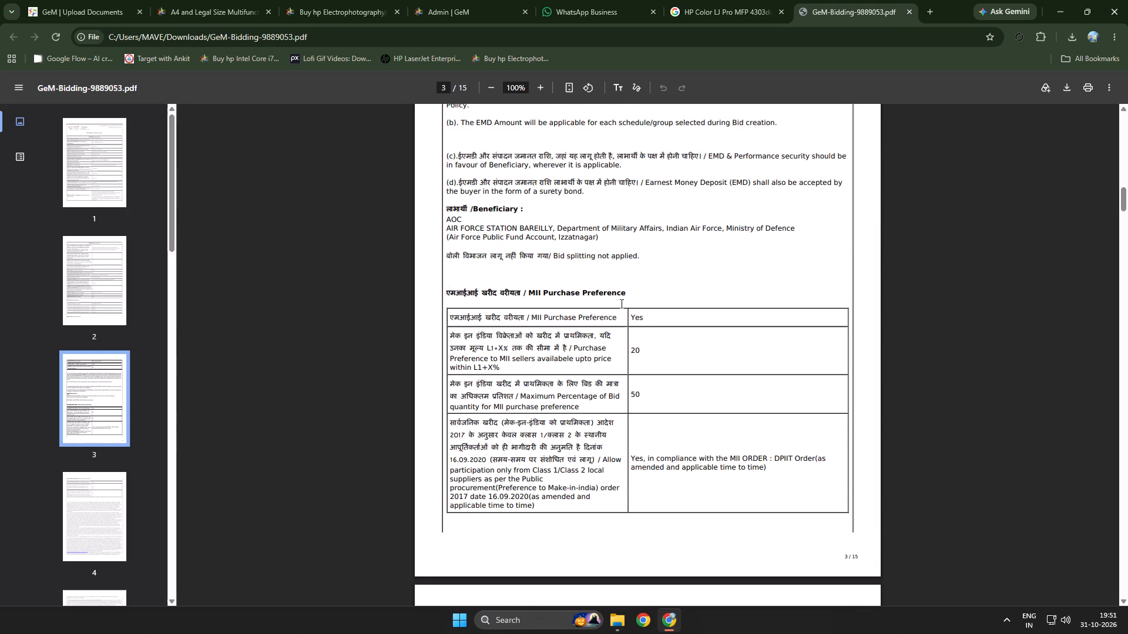
scroll(620, 303, down, 1)
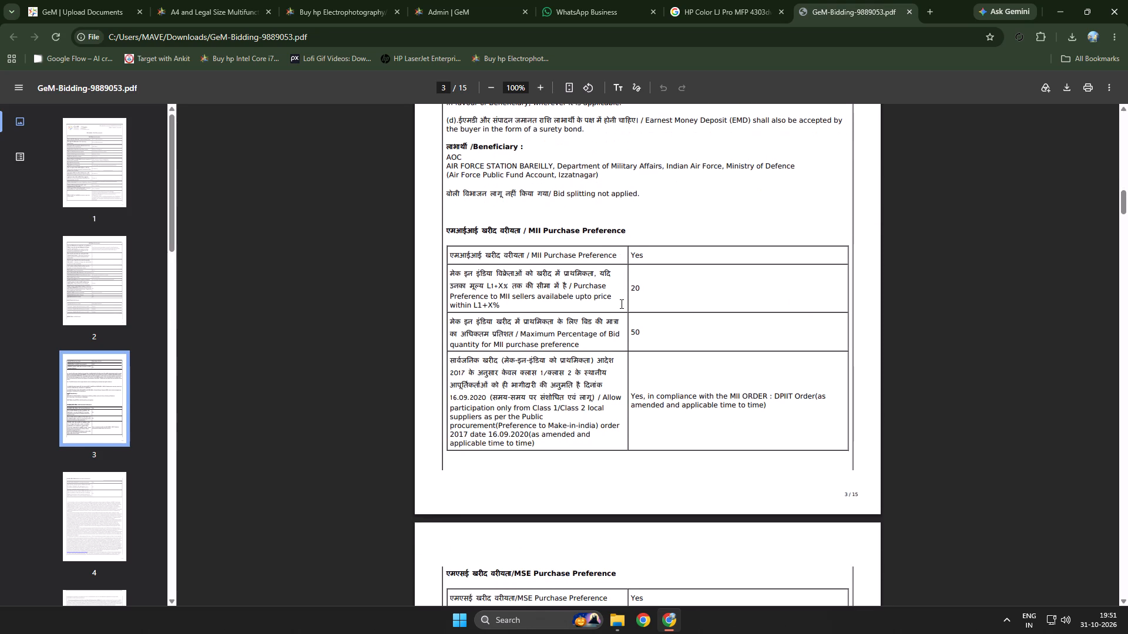
scroll(620, 303, down, 3)
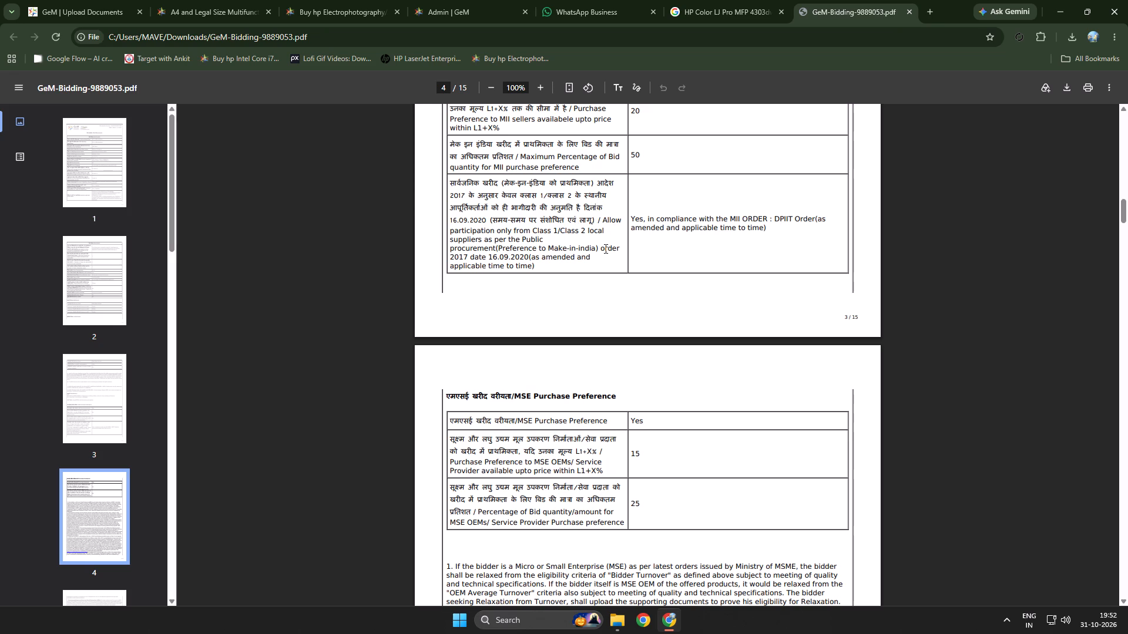
scroll(603, 251, down, 4)
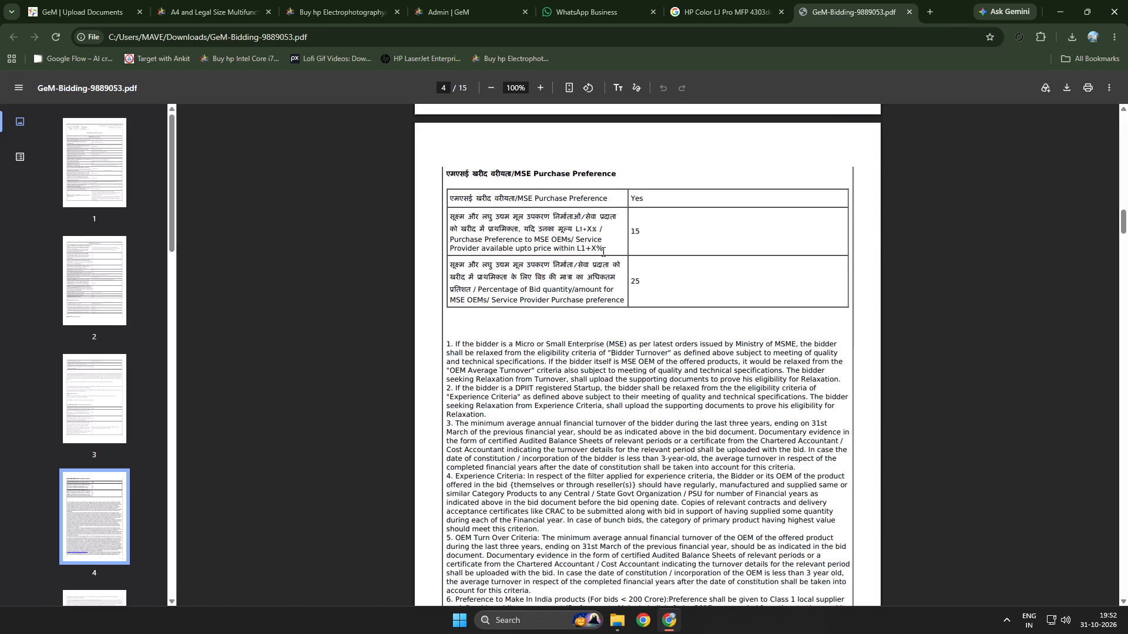
scroll(602, 251, down, 5)
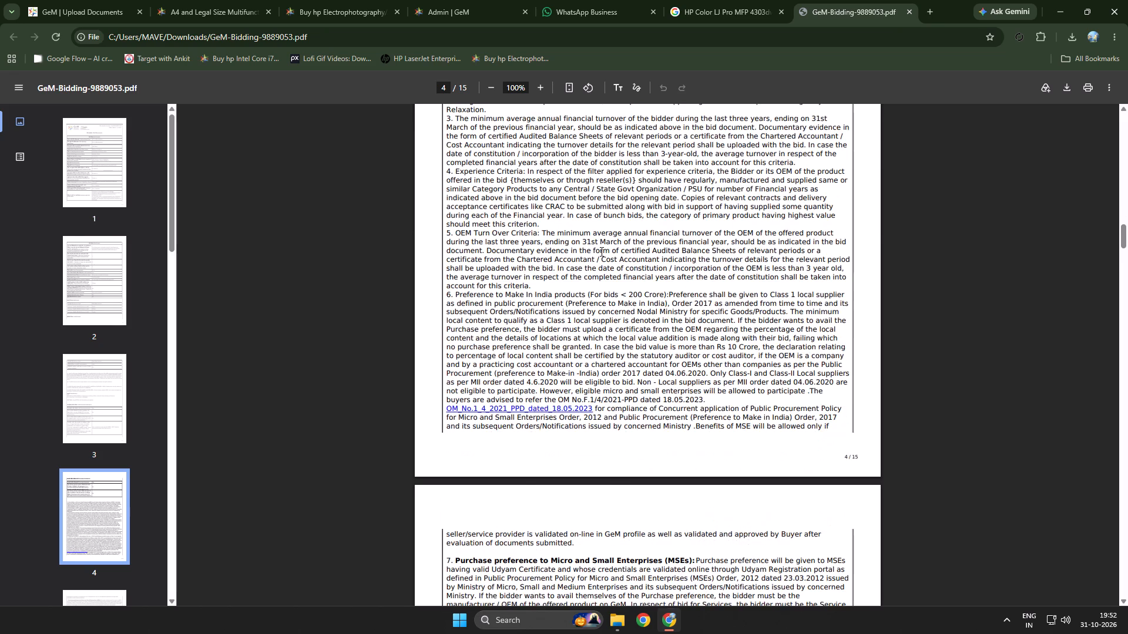
Read the rest of the bid document, covering the evaluation schedules, printer technical specifications, consignee details and buyer-added generic and turnover terms.
scroll(600, 251, down, 11)
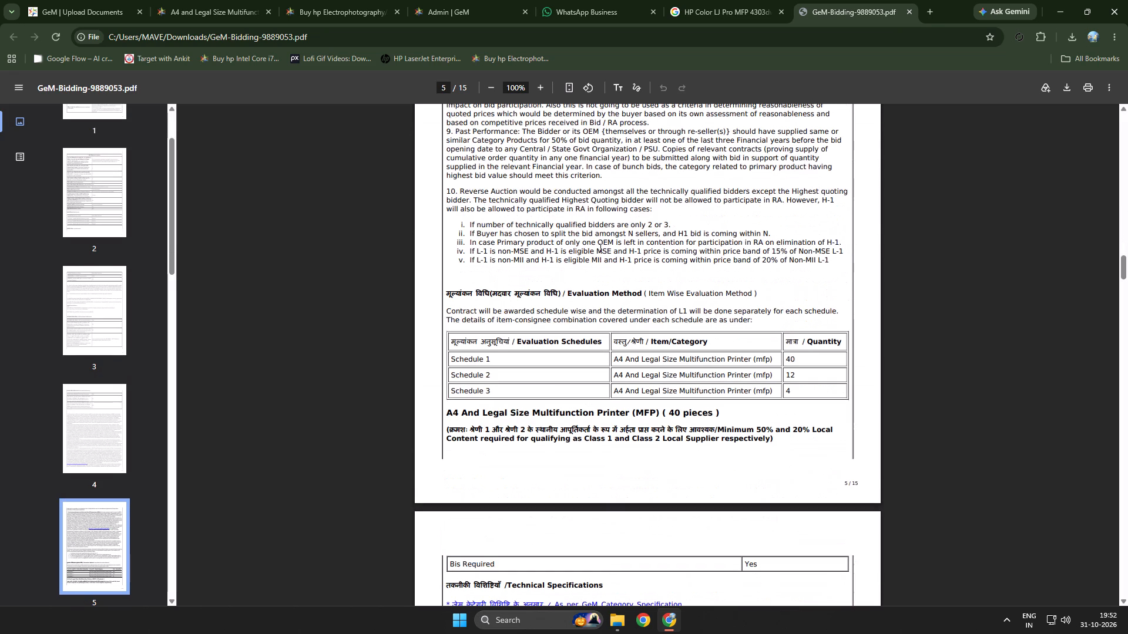
scroll(599, 248, down, 6)
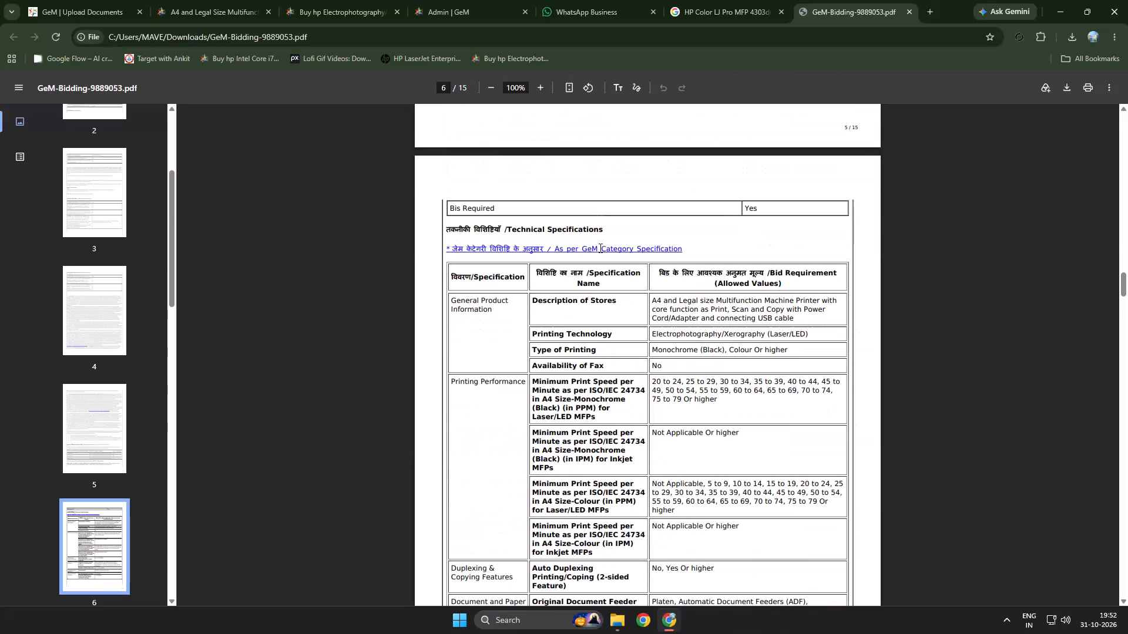
scroll(599, 248, down, 12)
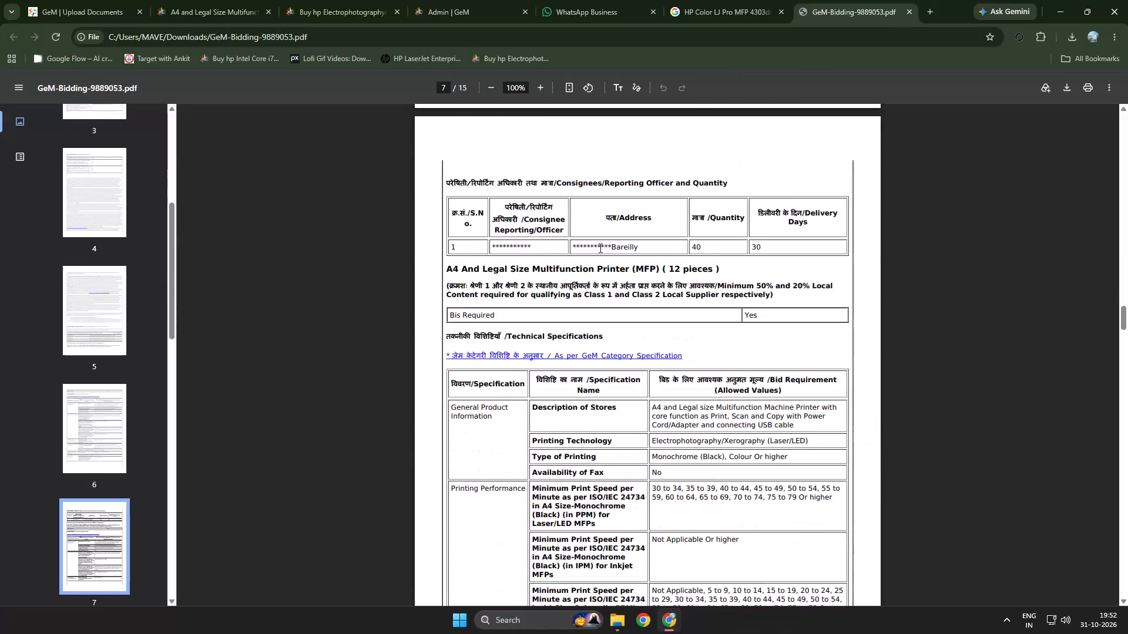
scroll(599, 248, down, 19)
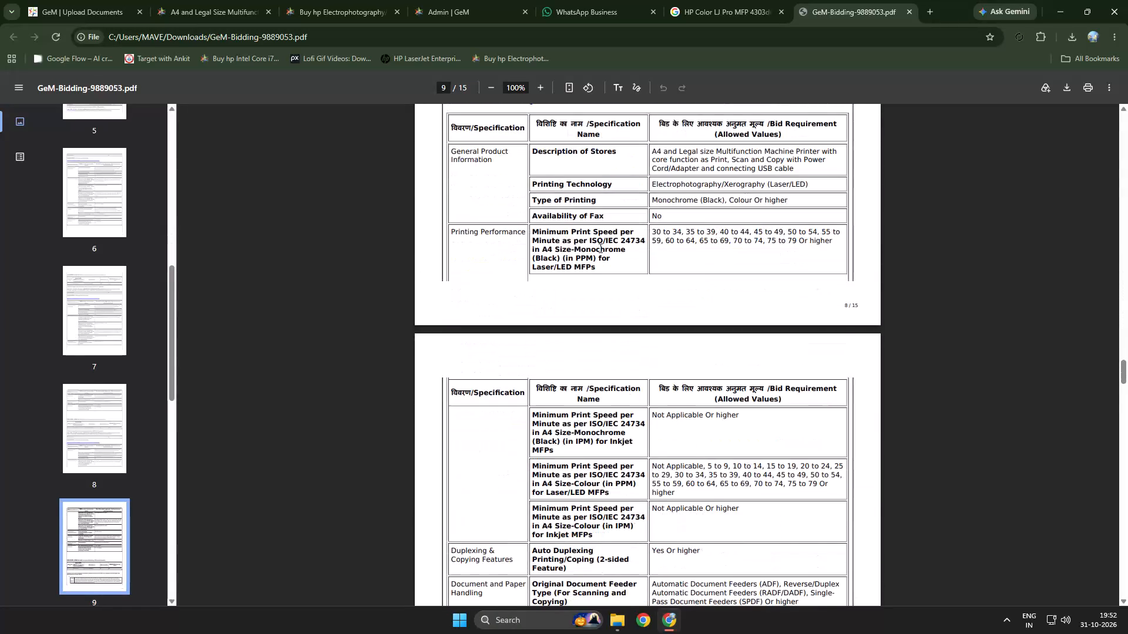
scroll(599, 248, down, 20)
scroll(599, 248, down, 6)
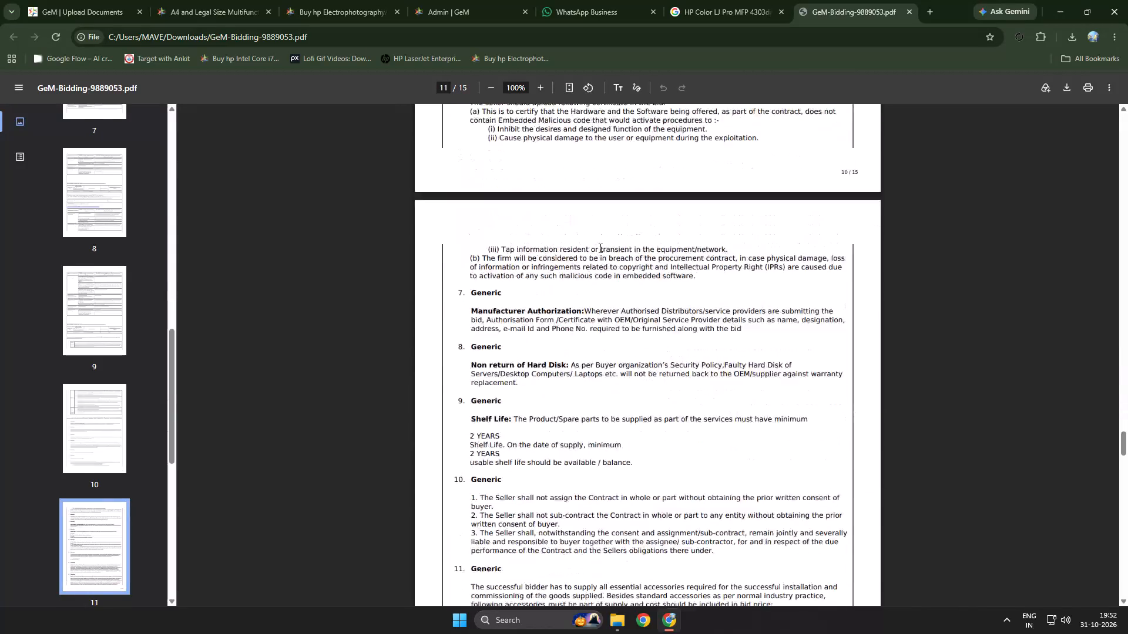
scroll(596, 237, down, 6)
scroll(574, 220, up, 4)
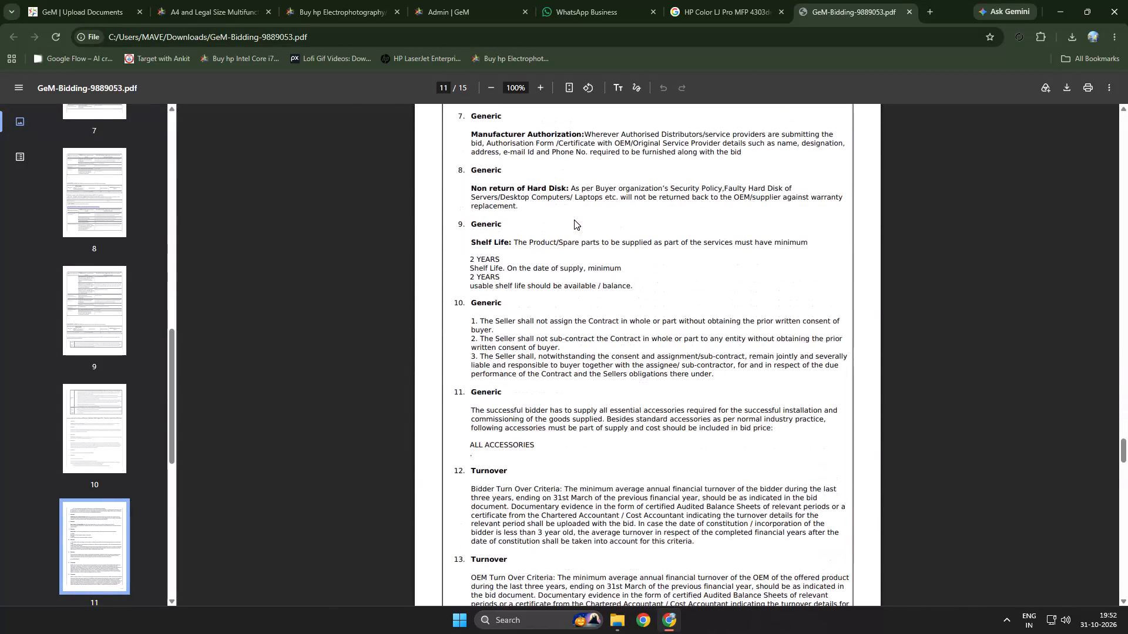
Return to the bid's Upload Documents page, request EMD exemption and try the Start-up and Vendor Assessed exemption categories.
click(227, 16)
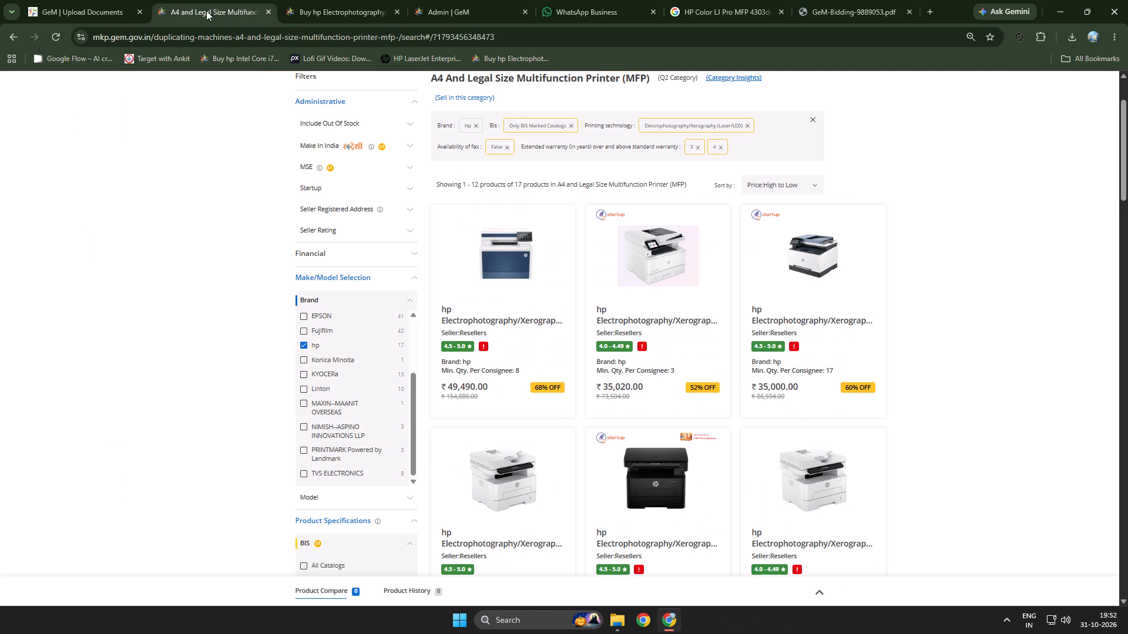
click(110, 0)
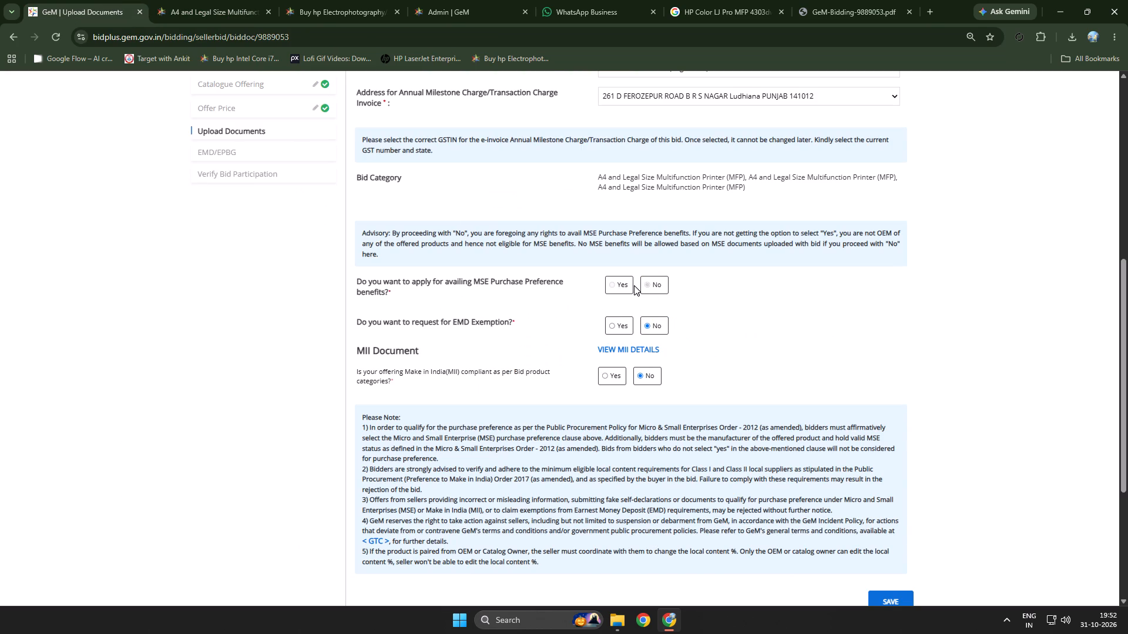
click(612, 325)
click(663, 358)
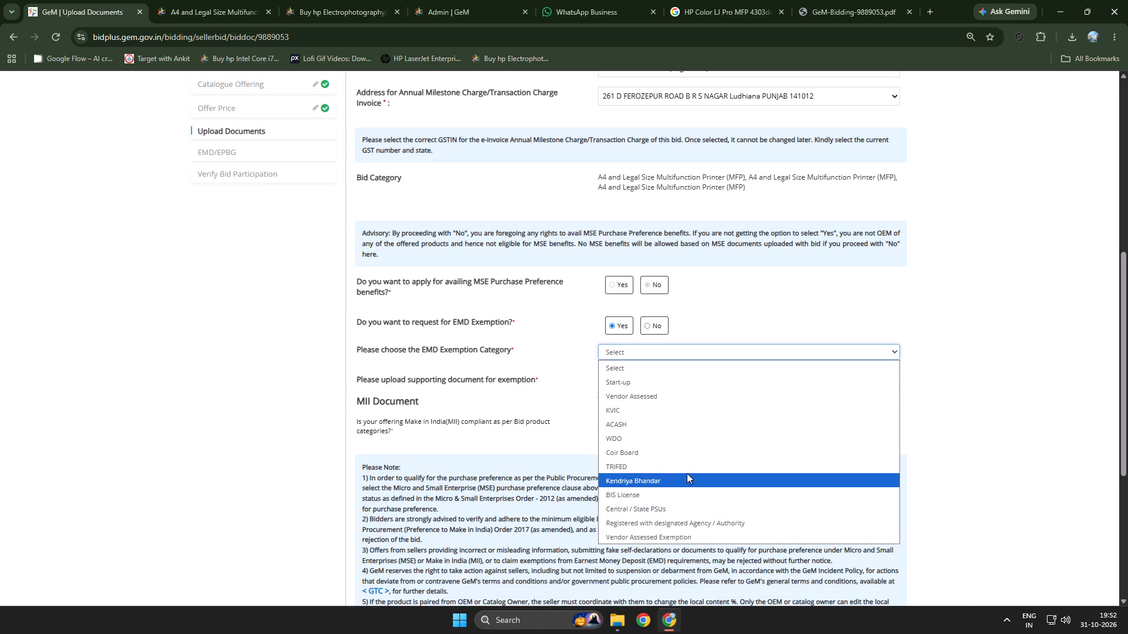
click(697, 383)
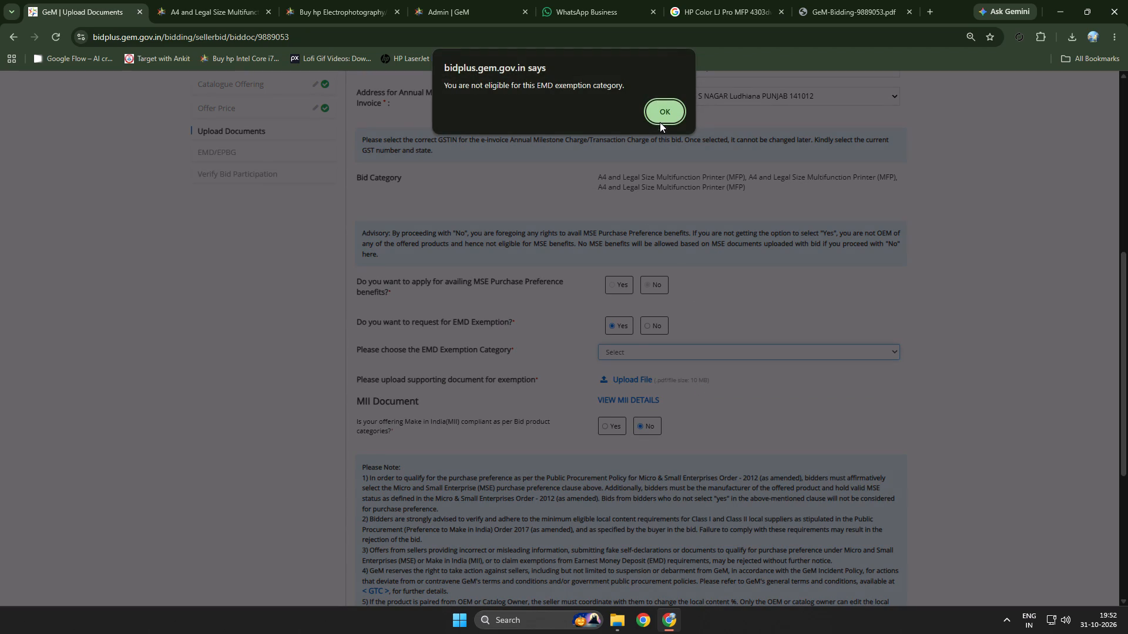
click(656, 106)
click(686, 345)
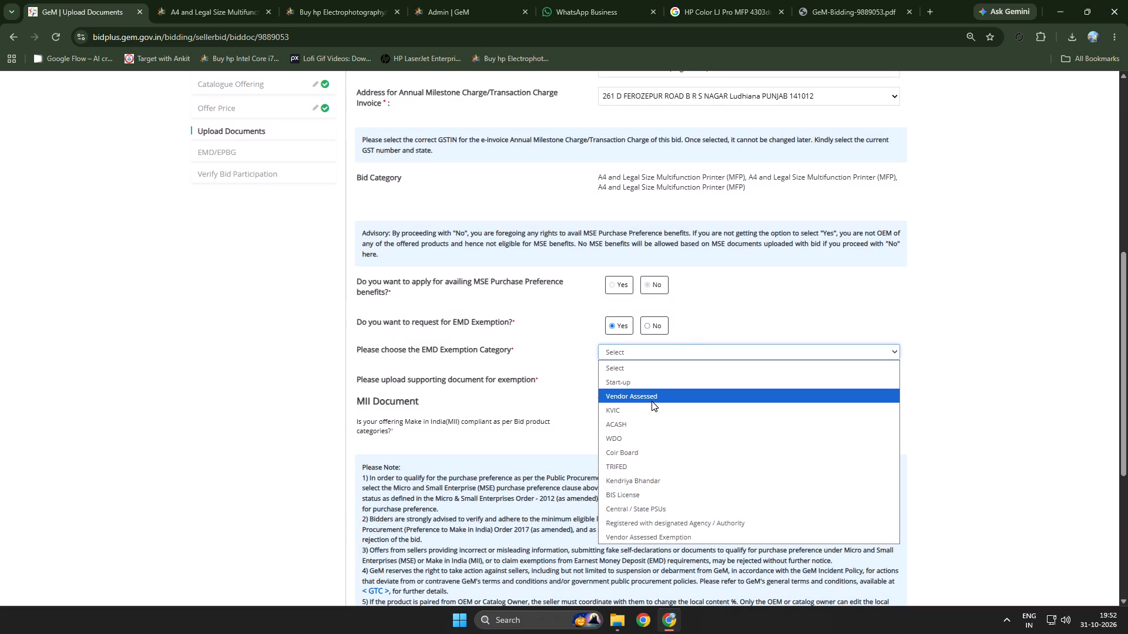
click(652, 400)
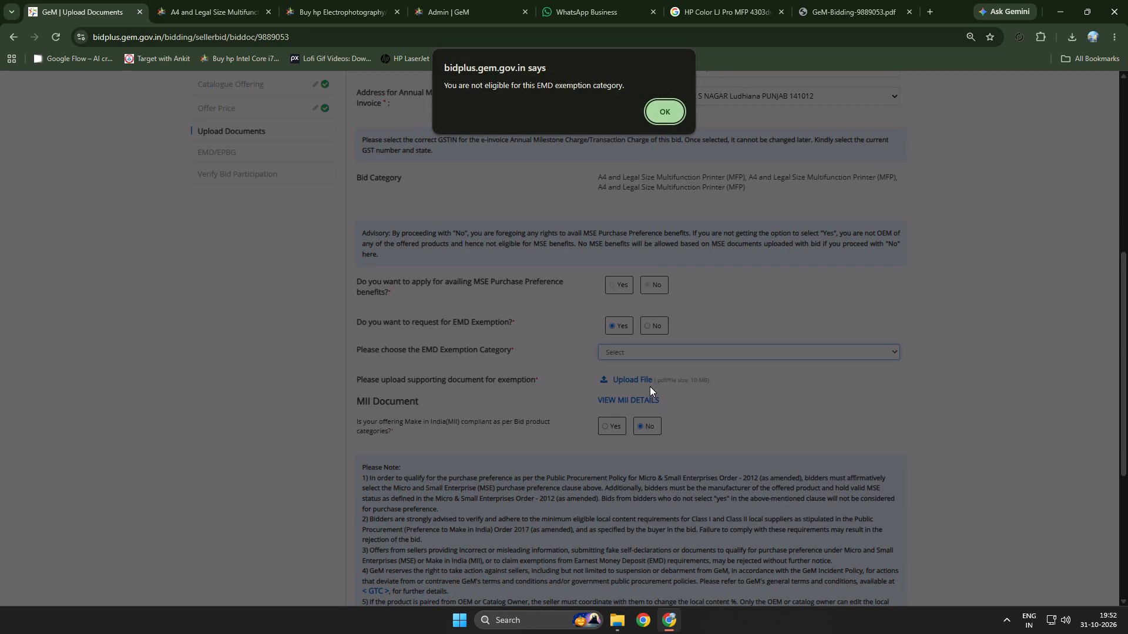
click(668, 116)
Set the EMD exemption category to Central / State PSUs and upload a supporting PDF for the exemption.
click(677, 355)
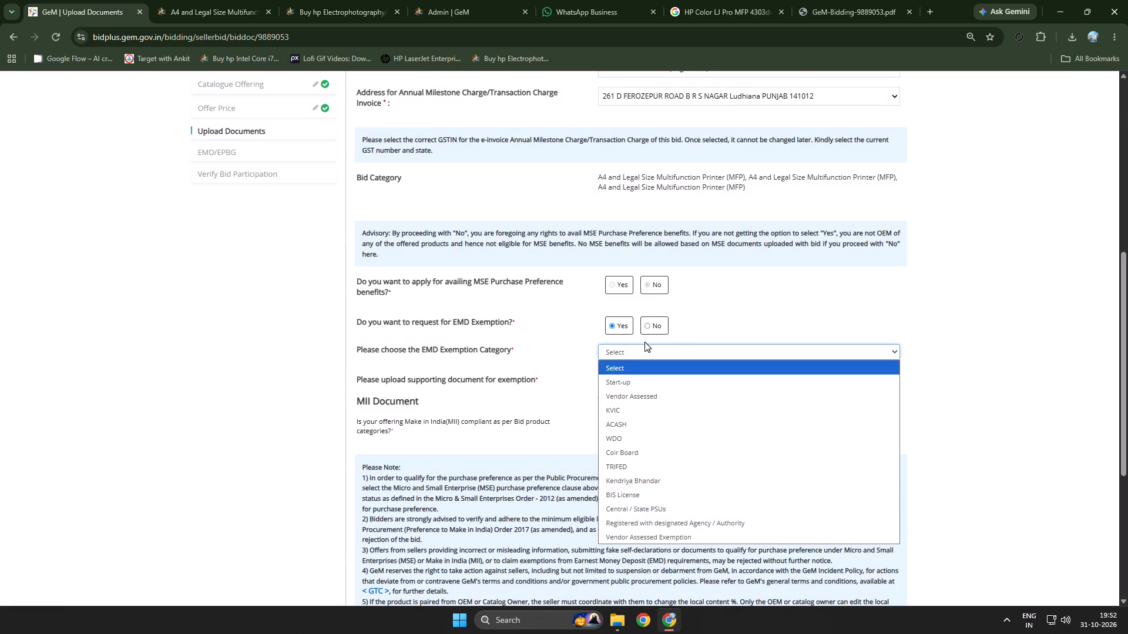
click(650, 511)
click(646, 381)
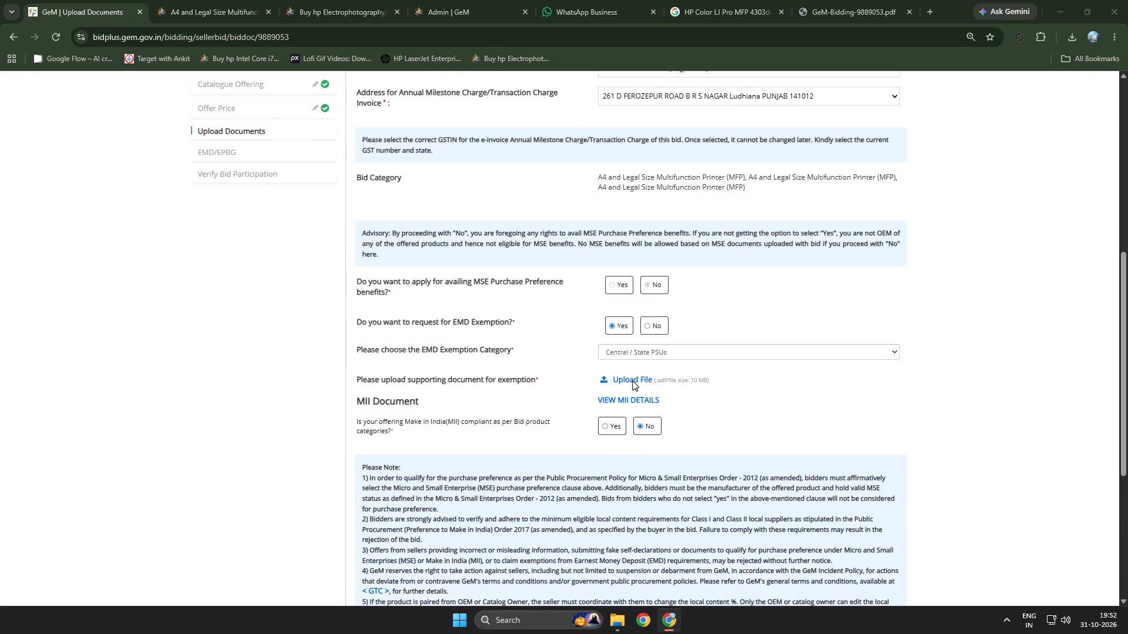
click(331, 376)
click(986, 579)
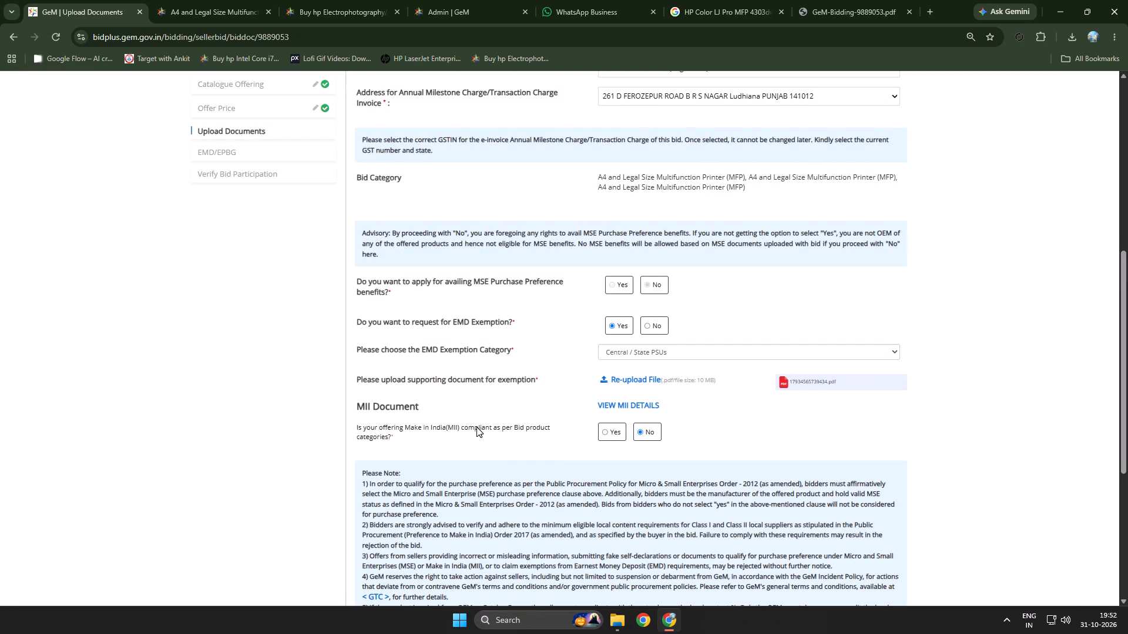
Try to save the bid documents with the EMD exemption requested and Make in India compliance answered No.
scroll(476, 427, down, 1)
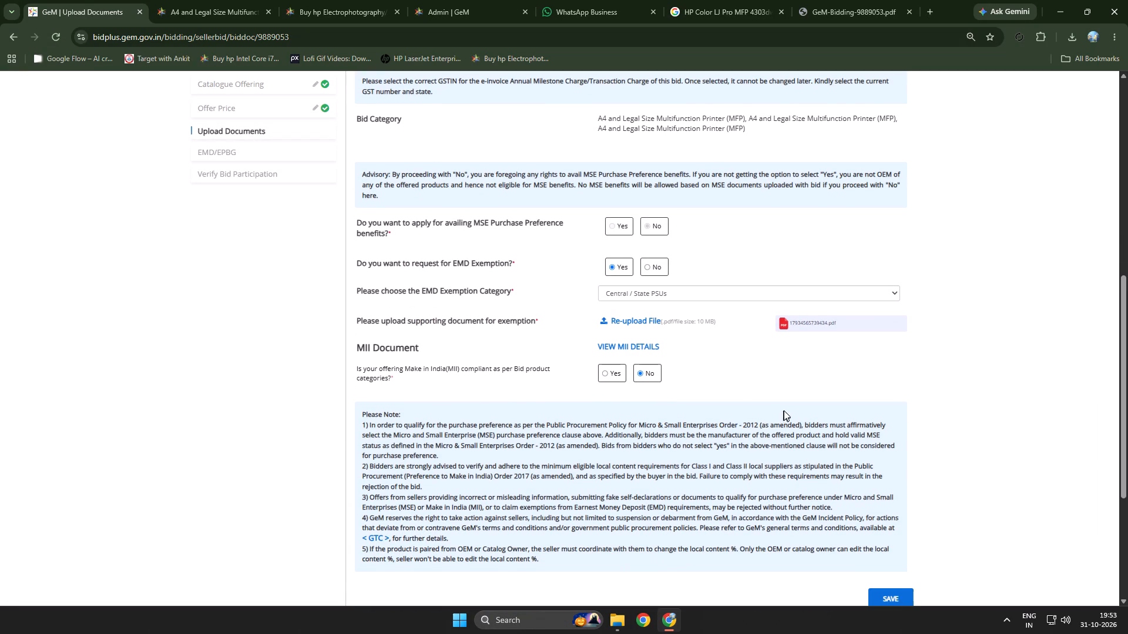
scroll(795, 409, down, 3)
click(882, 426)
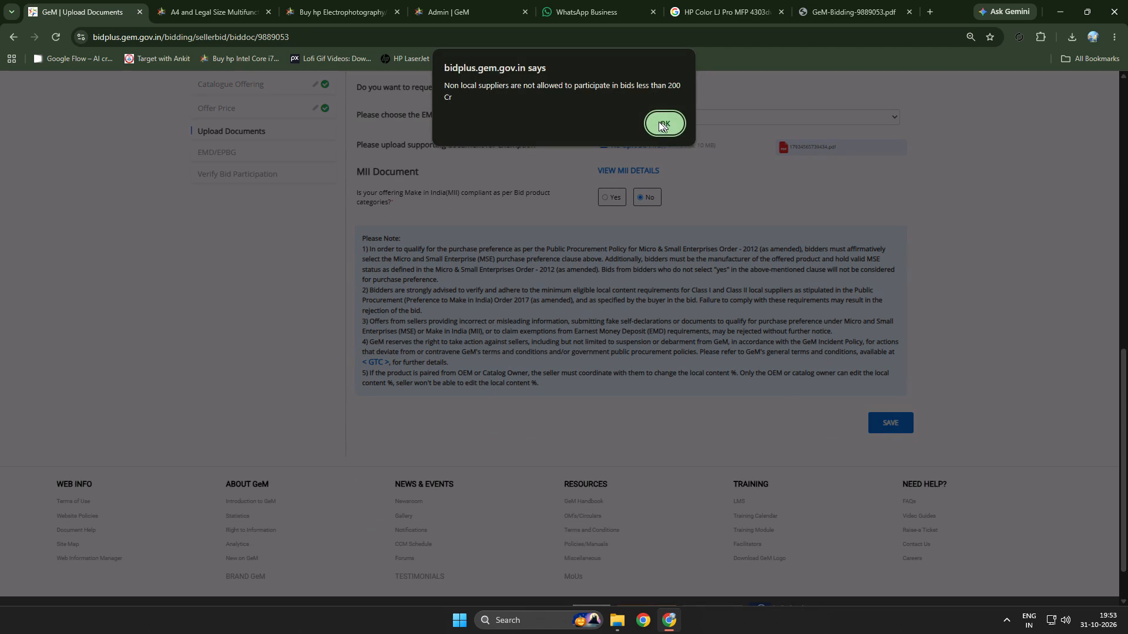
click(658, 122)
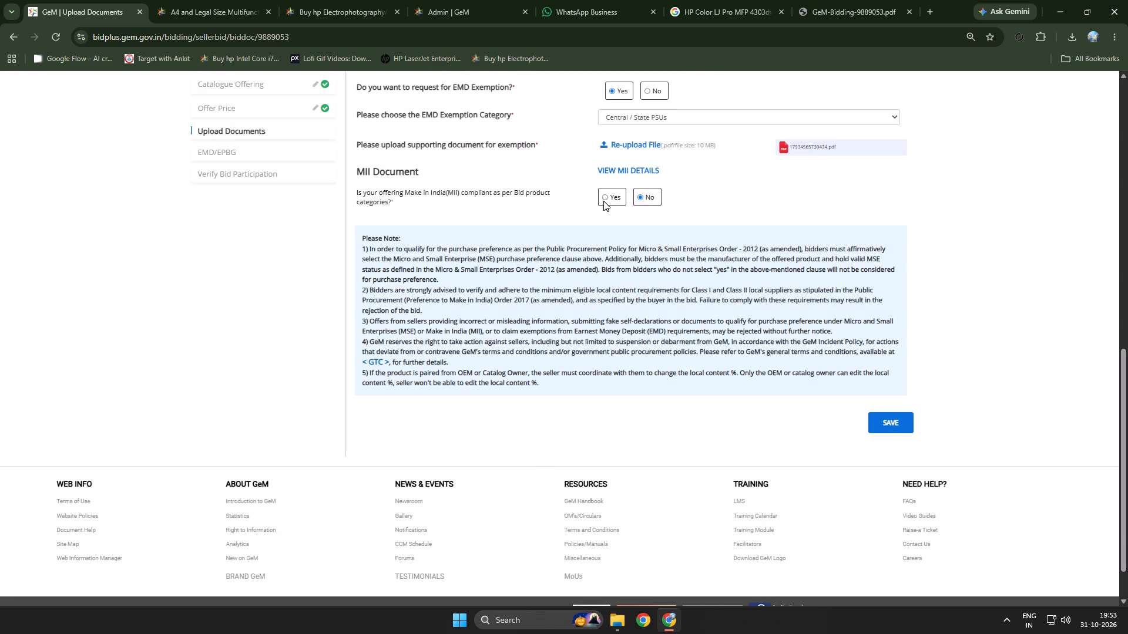
Answer Yes to the Make in India compliance question for the offering.
click(604, 196)
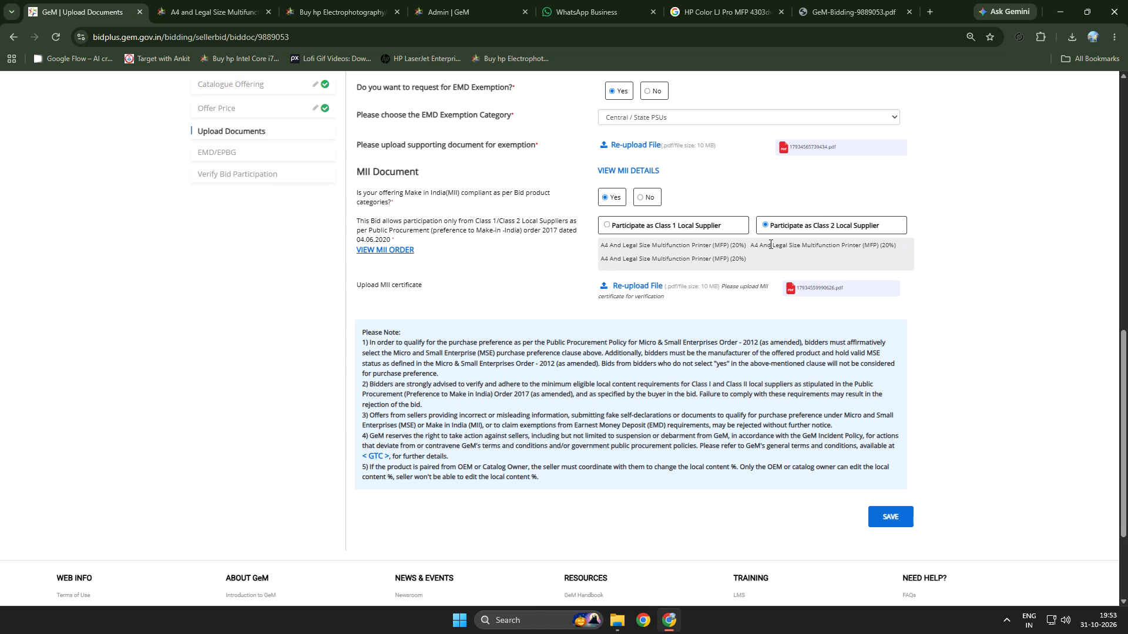
Open the MII order dated 04.06.2020 and read its local supplier definitions and the eligibility rules in section 3.
click(401, 248)
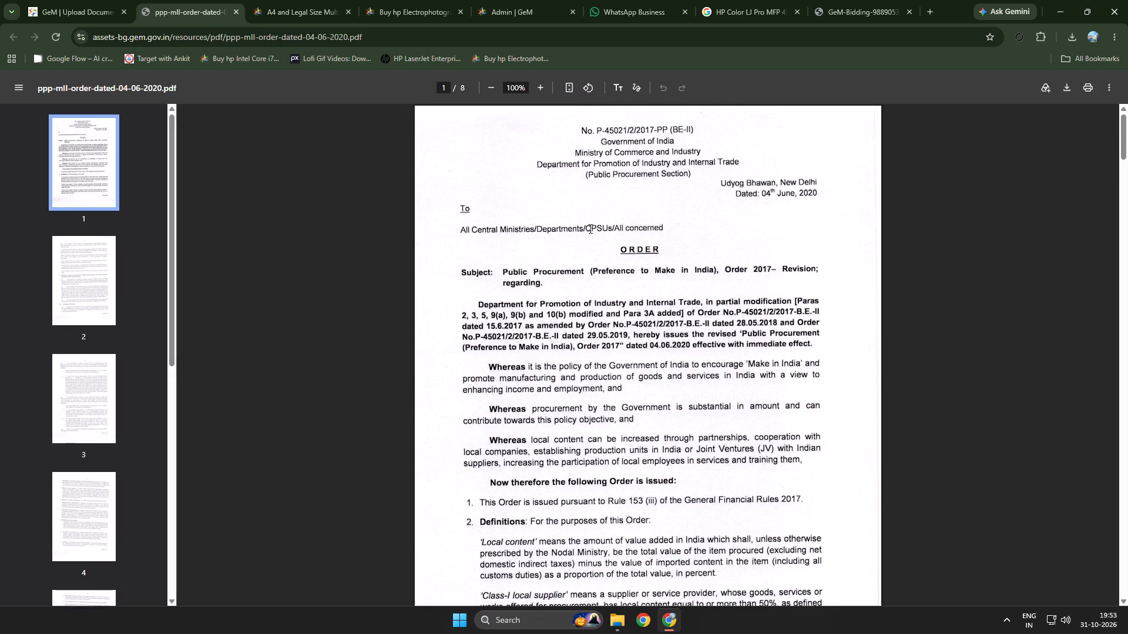
scroll(589, 228, down, 12)
scroll(589, 228, up, 5)
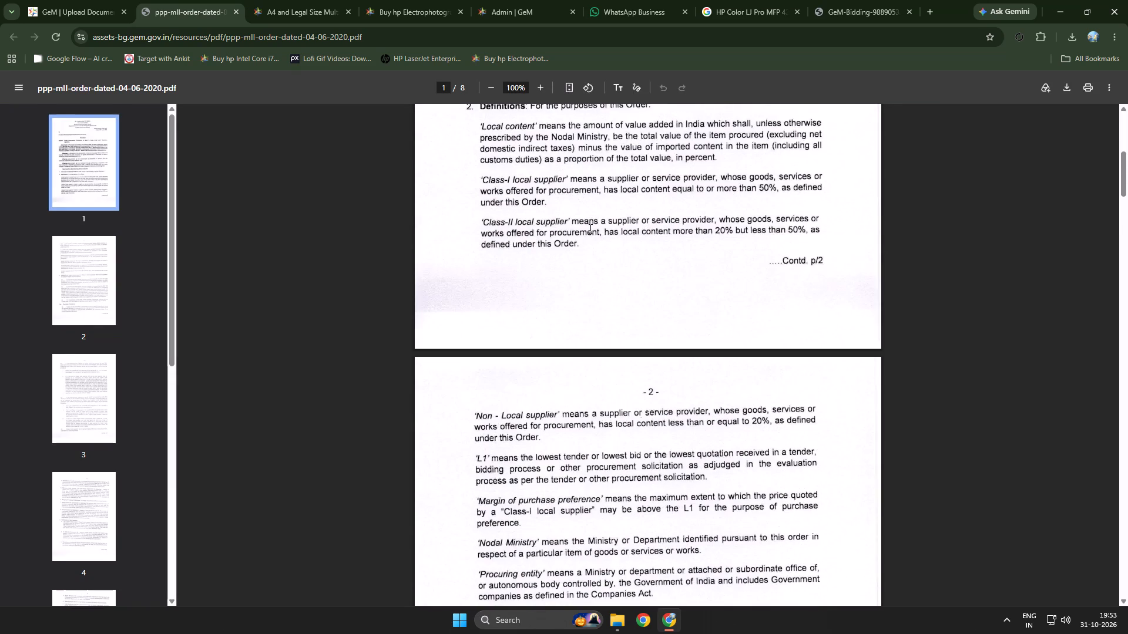
scroll(589, 228, down, 6)
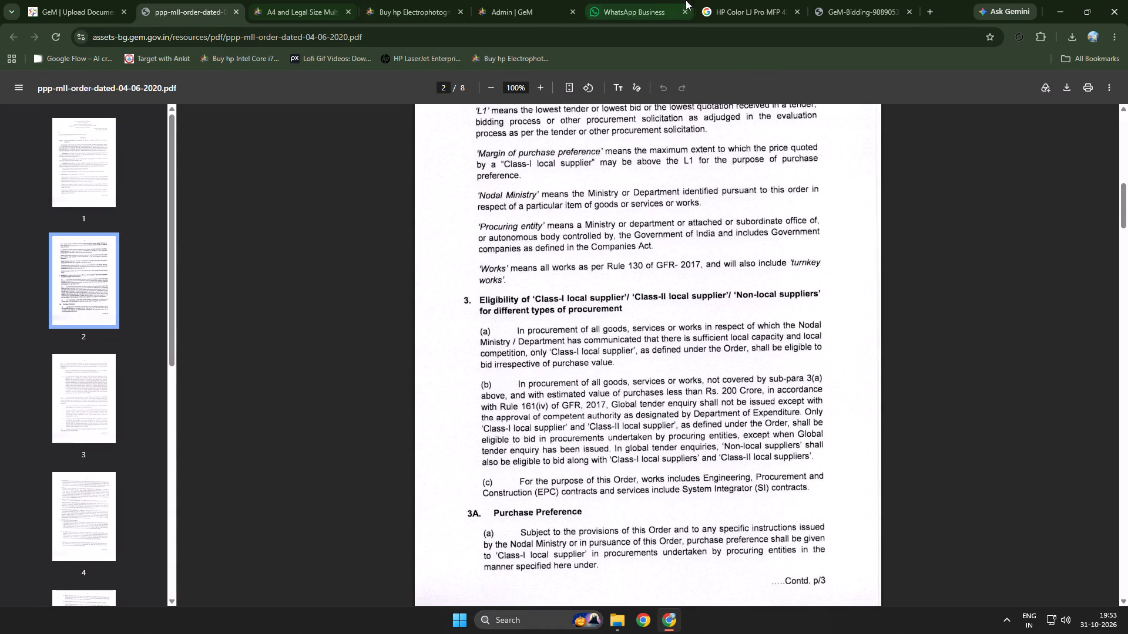
Review the downloaded GeM bid document, going back through the printer specifications and bid terms to the MII Purchase Preference section on page 3.
click(864, 0)
scroll(653, 306, up, 14)
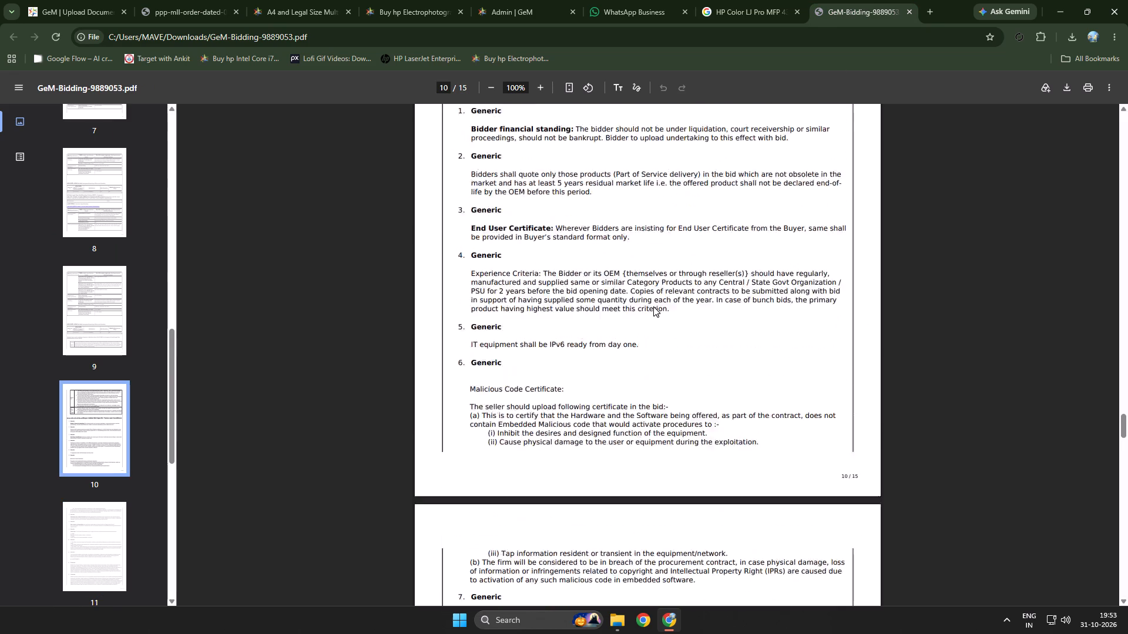
scroll(653, 306, up, 18)
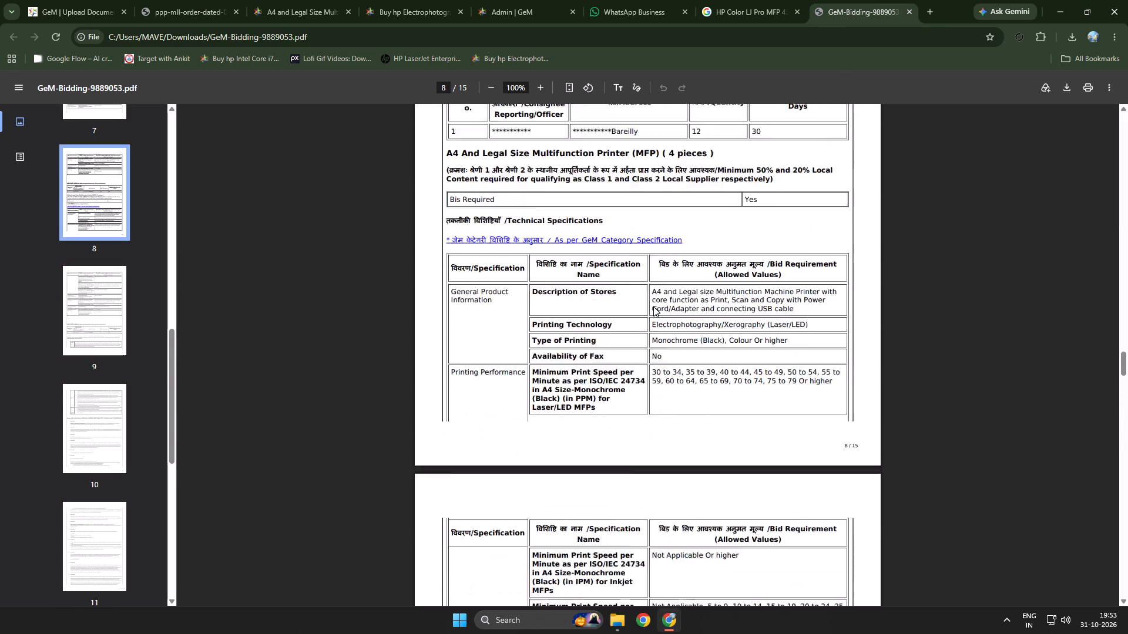
scroll(653, 306, up, 18)
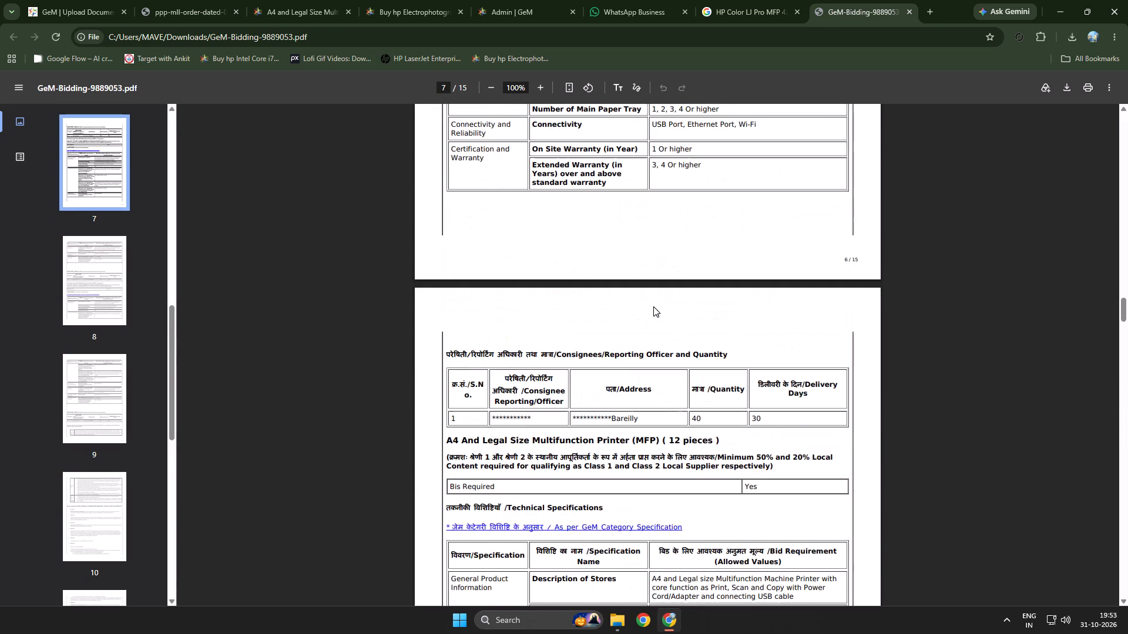
scroll(653, 306, up, 18)
scroll(653, 306, down, 3)
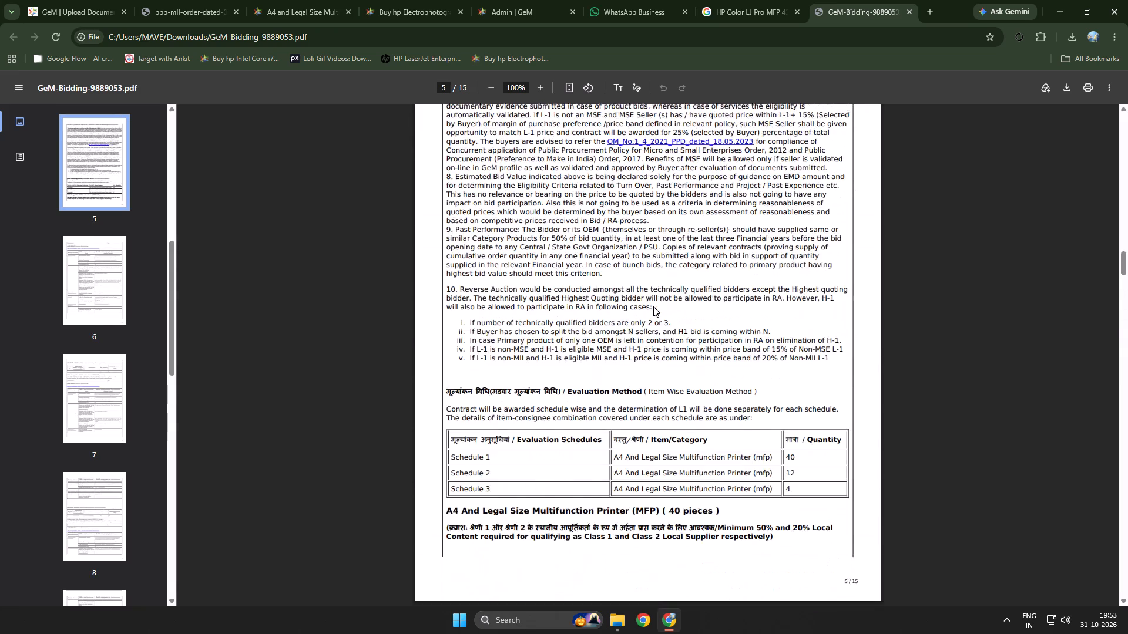
scroll(653, 306, up, 1)
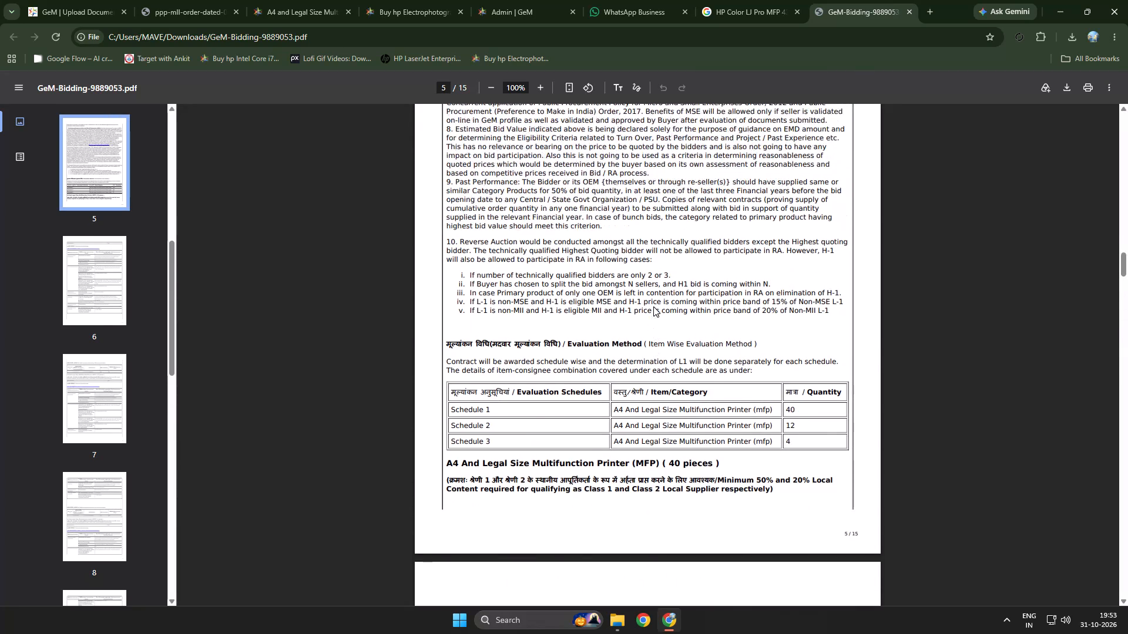
scroll(653, 306, up, 19)
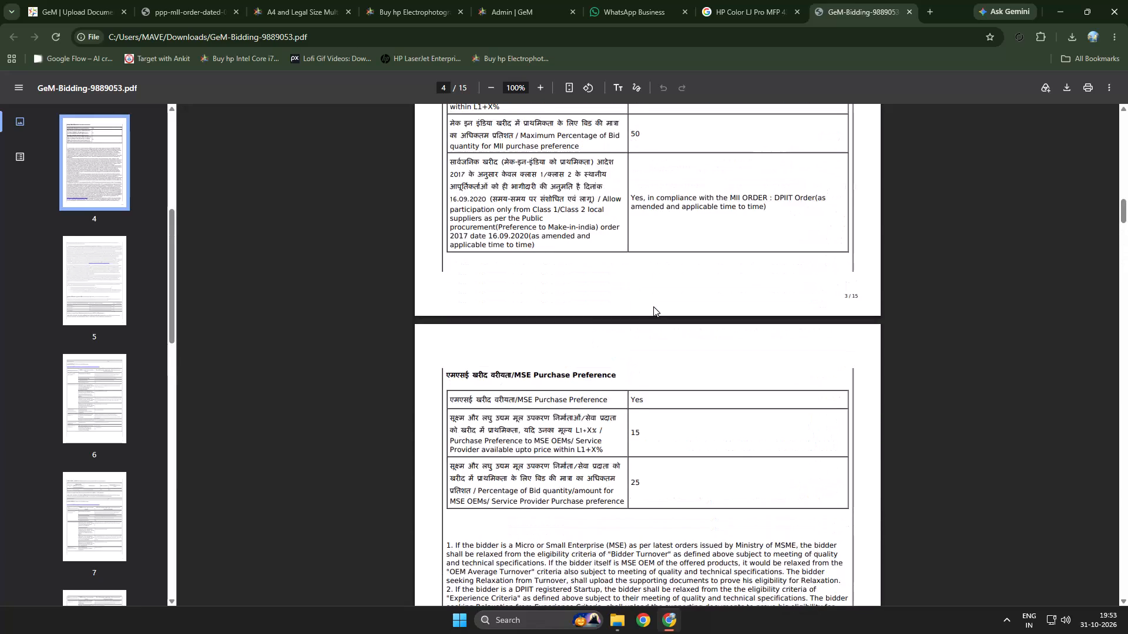
scroll(653, 306, up, 1)
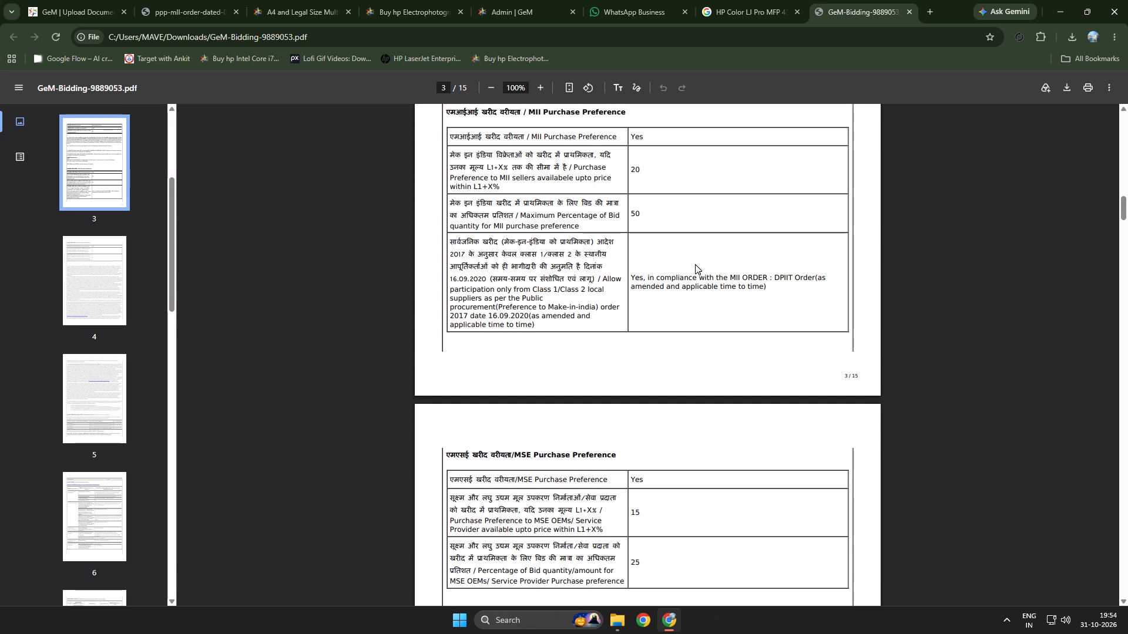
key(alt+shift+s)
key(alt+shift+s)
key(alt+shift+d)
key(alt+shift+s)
Return to the bid's Upload Documents page with the EMD exemption and MII document sections.
click(63, 0)
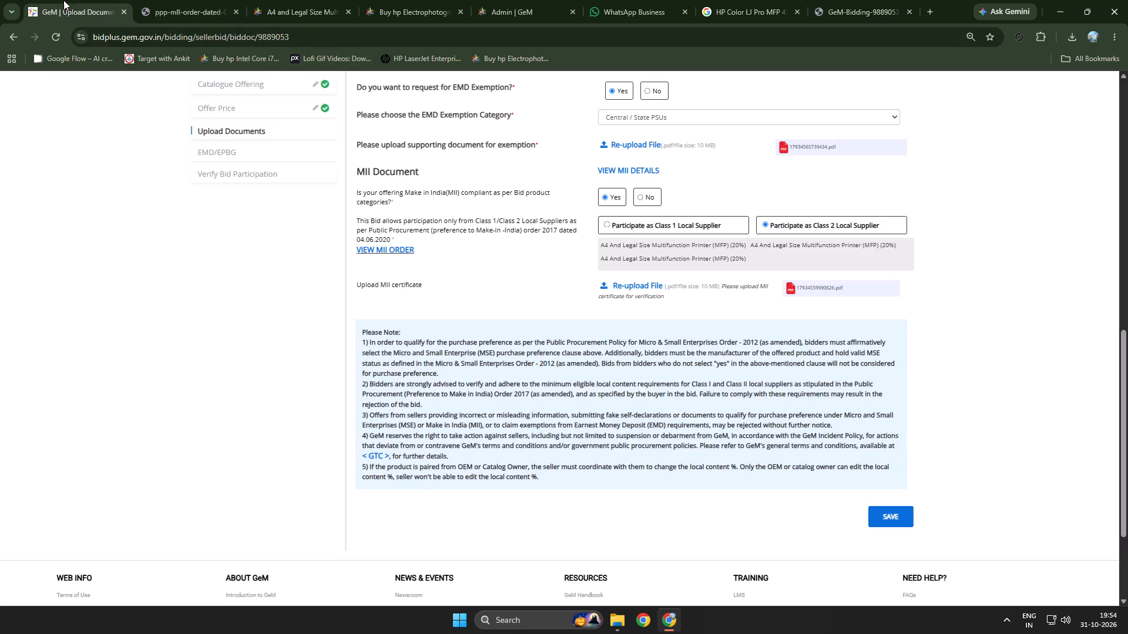
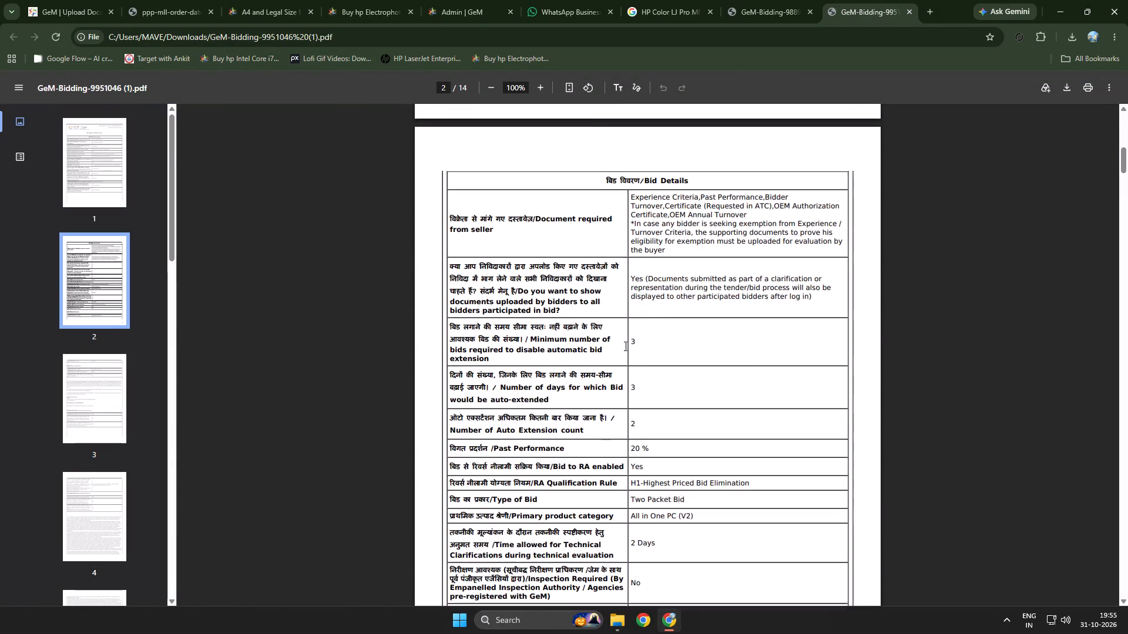
Review the EMD exemption terms and MII purchase preference details in the GeM-Bidding-9951046 document, and return to the MII order.
scroll(625, 346, down, 11)
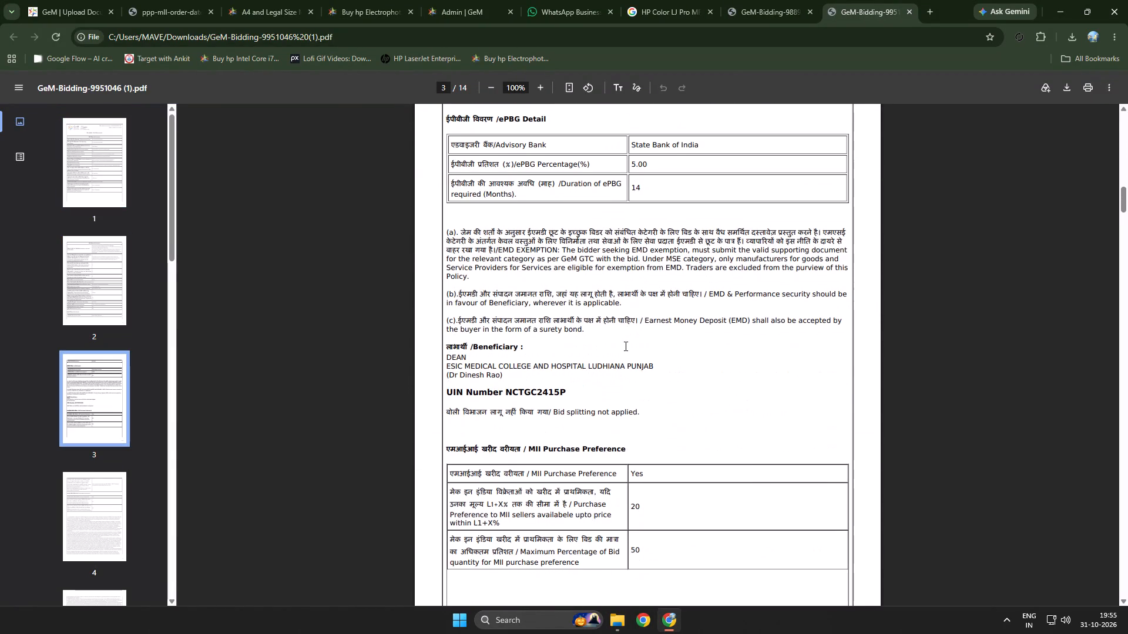
scroll(625, 346, down, 5)
scroll(625, 346, up, 2)
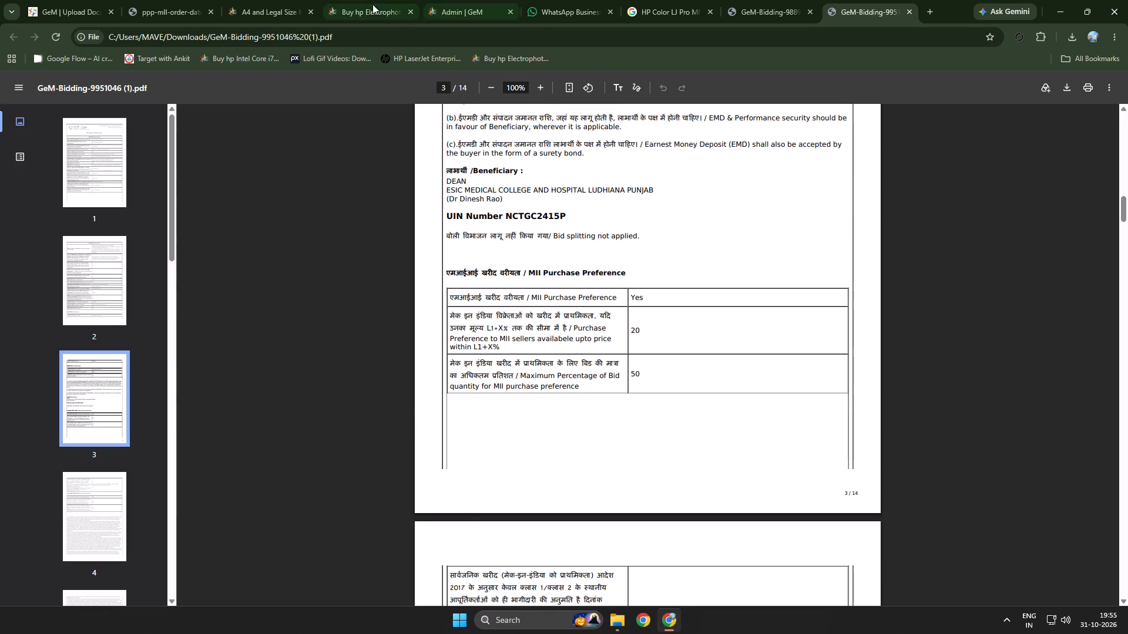
click(252, 0)
click(190, 0)
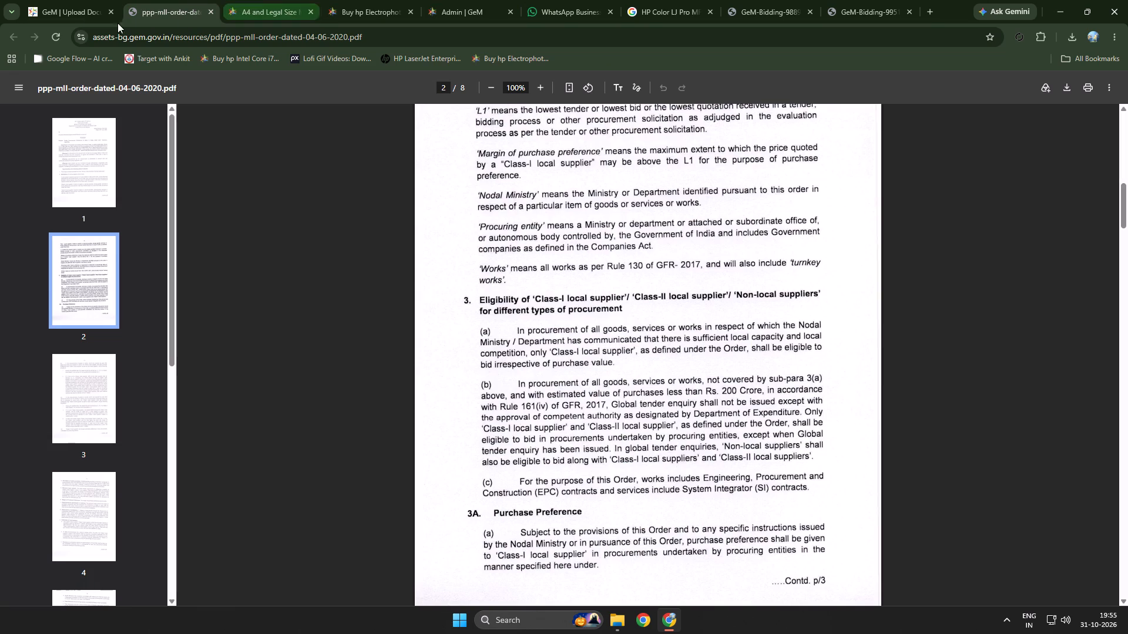
Compare the MII and MSE purchase preference terms in the GeM-Bidding-9889053 and GeM-Bidding-9951046 bid documents.
click(74, 11)
click(180, 0)
click(777, 0)
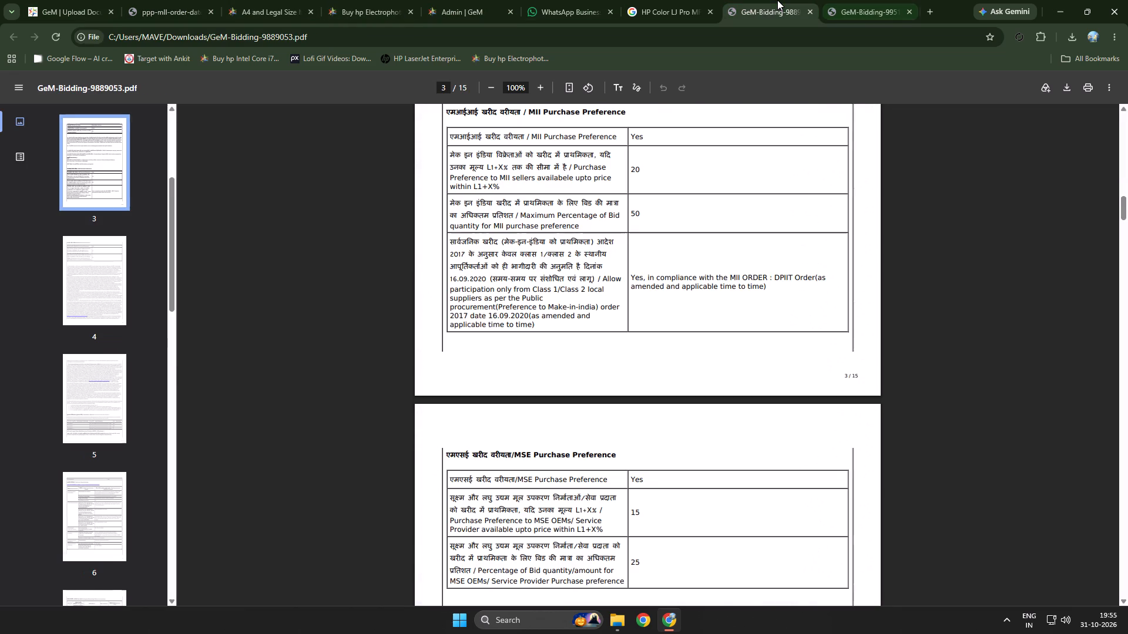
scroll(718, 194, up, 1)
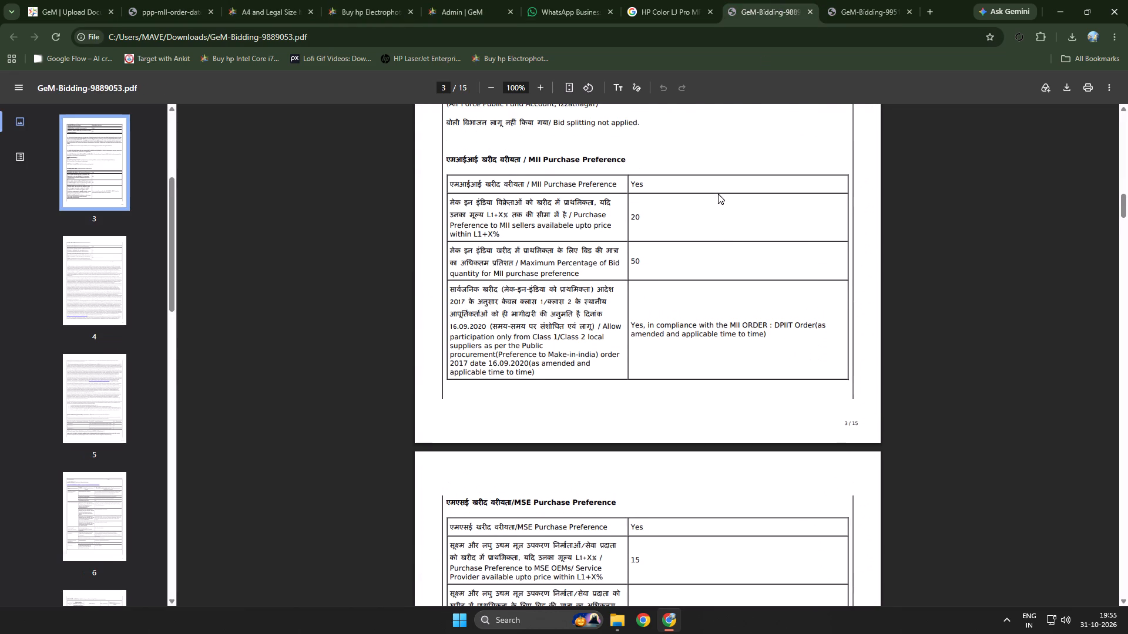
scroll(710, 208, up, 1)
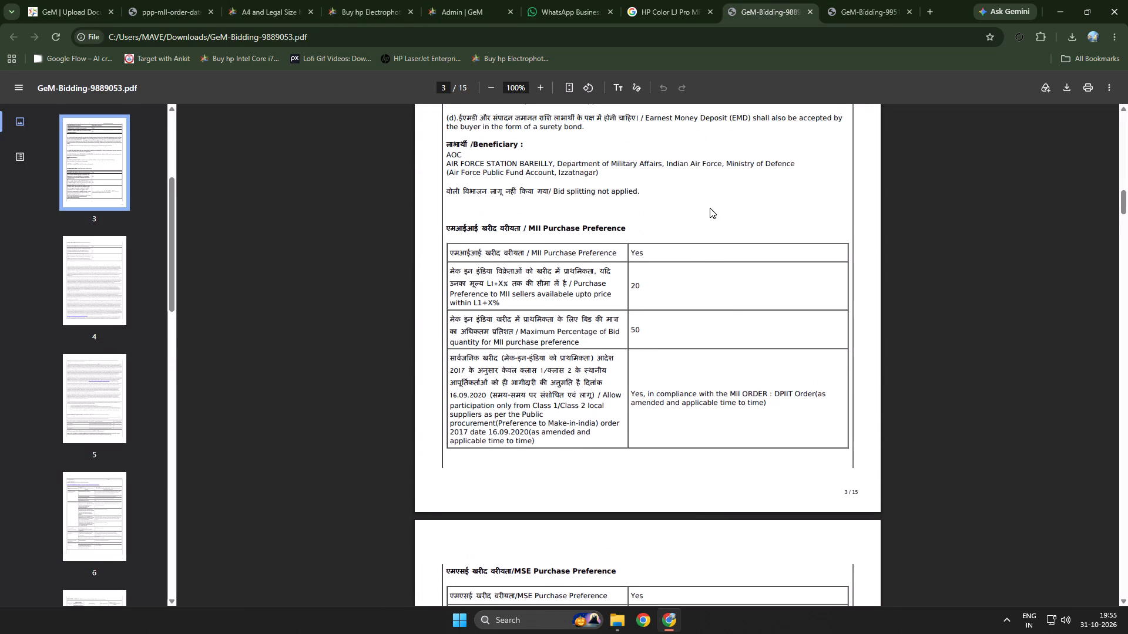
click(850, 0)
scroll(596, 387, down, 4)
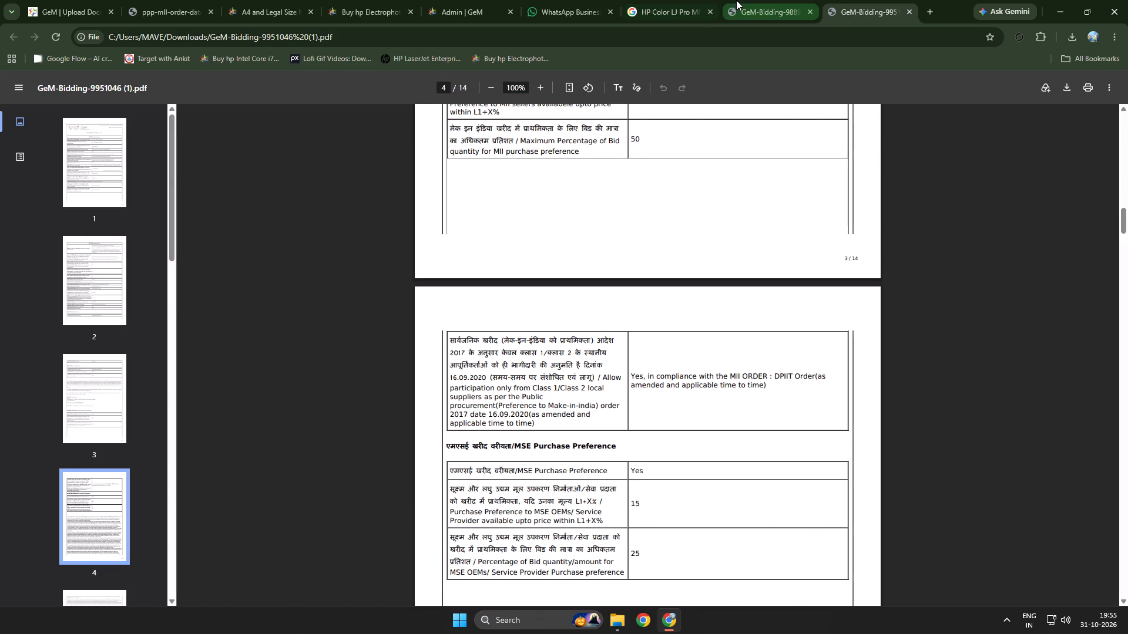
click(736, 0)
scroll(717, 259, down, 3)
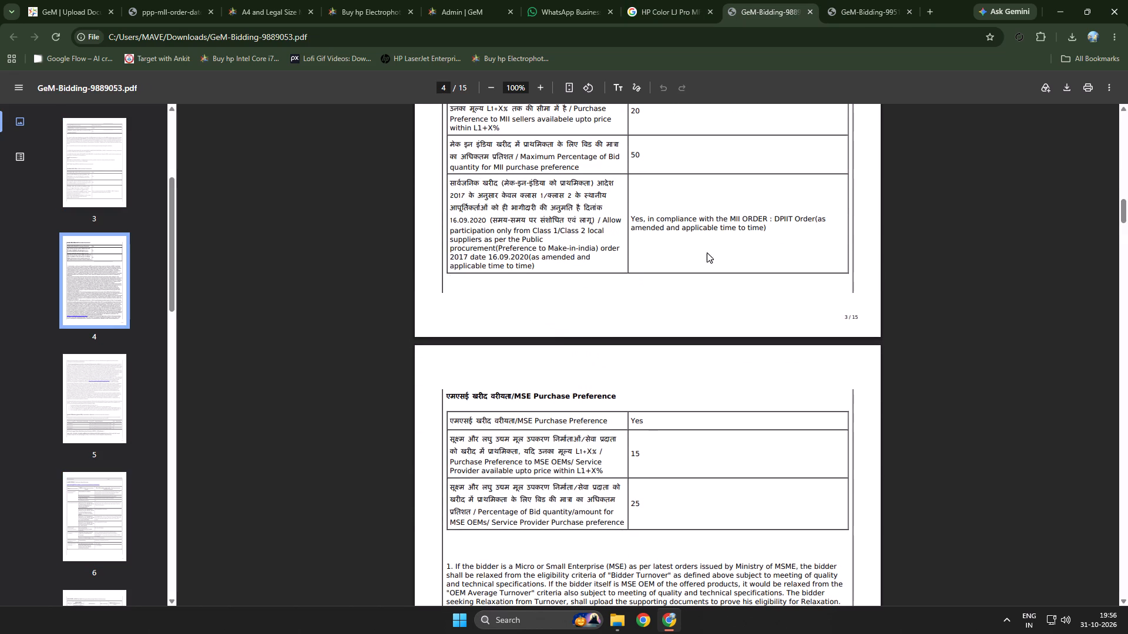
click(875, 0)
scroll(758, 275, down, 4)
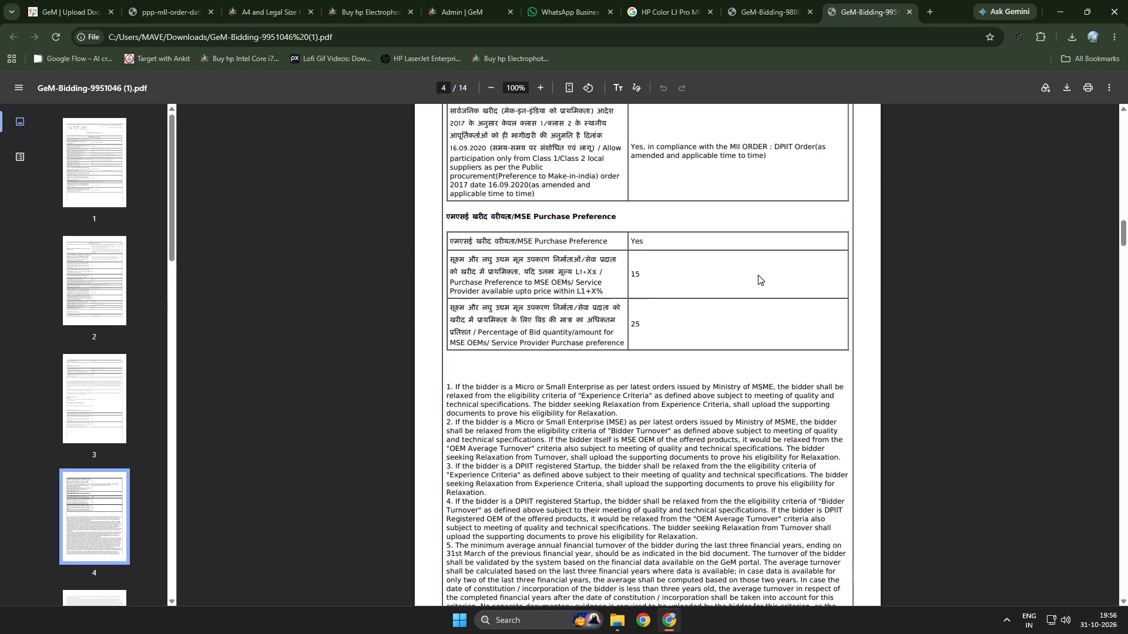
scroll(758, 275, up, 2)
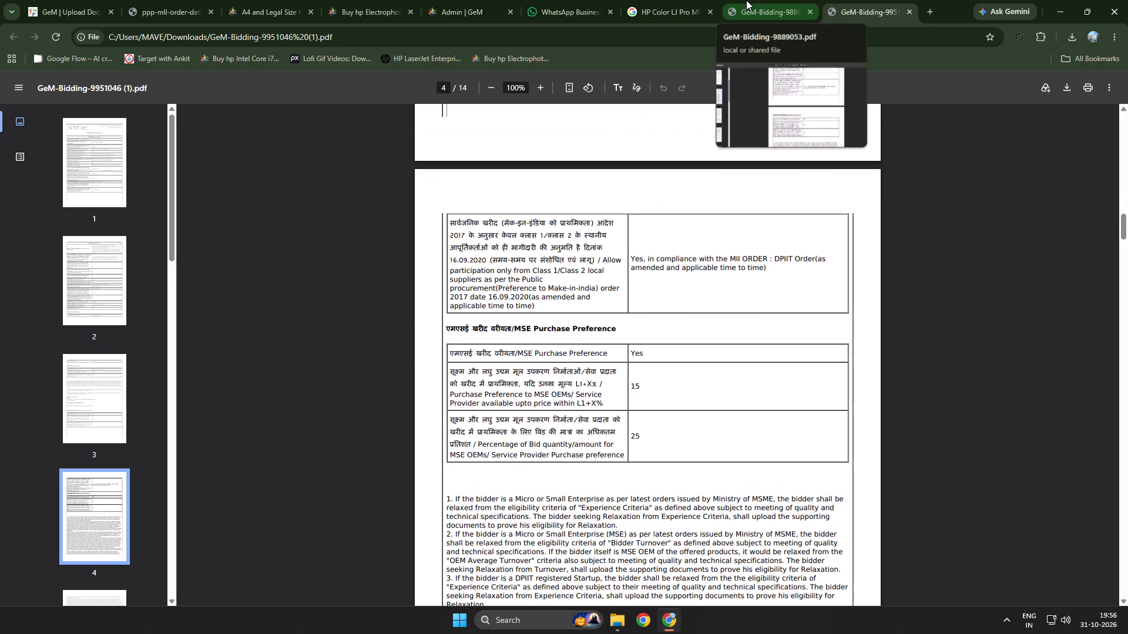
scroll(710, 347, down, 1)
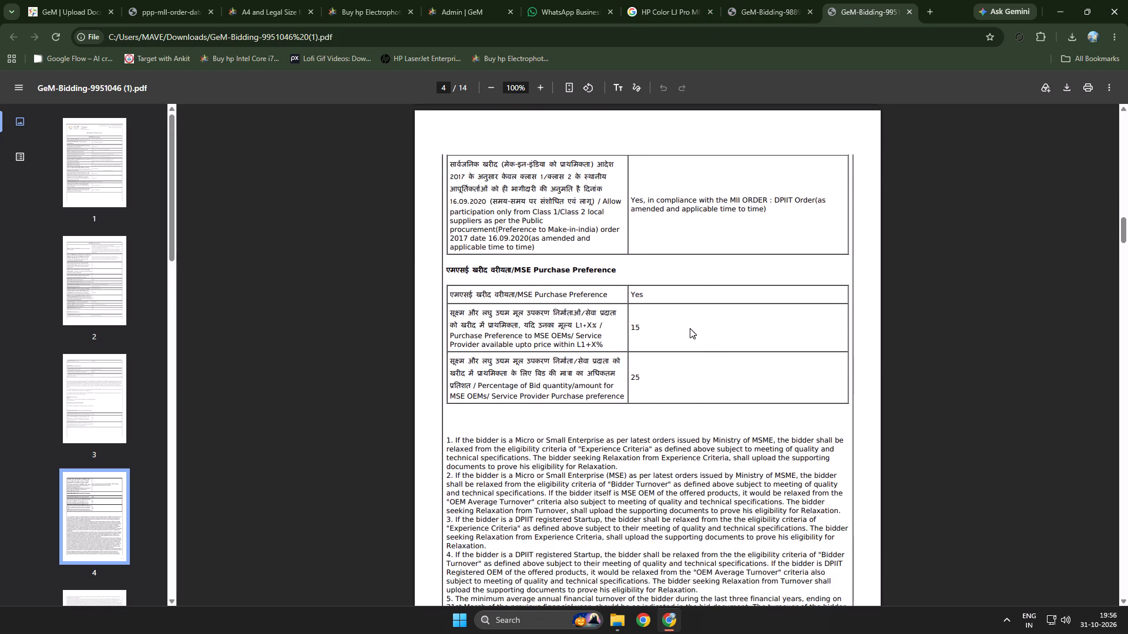
scroll(690, 328, up, 5)
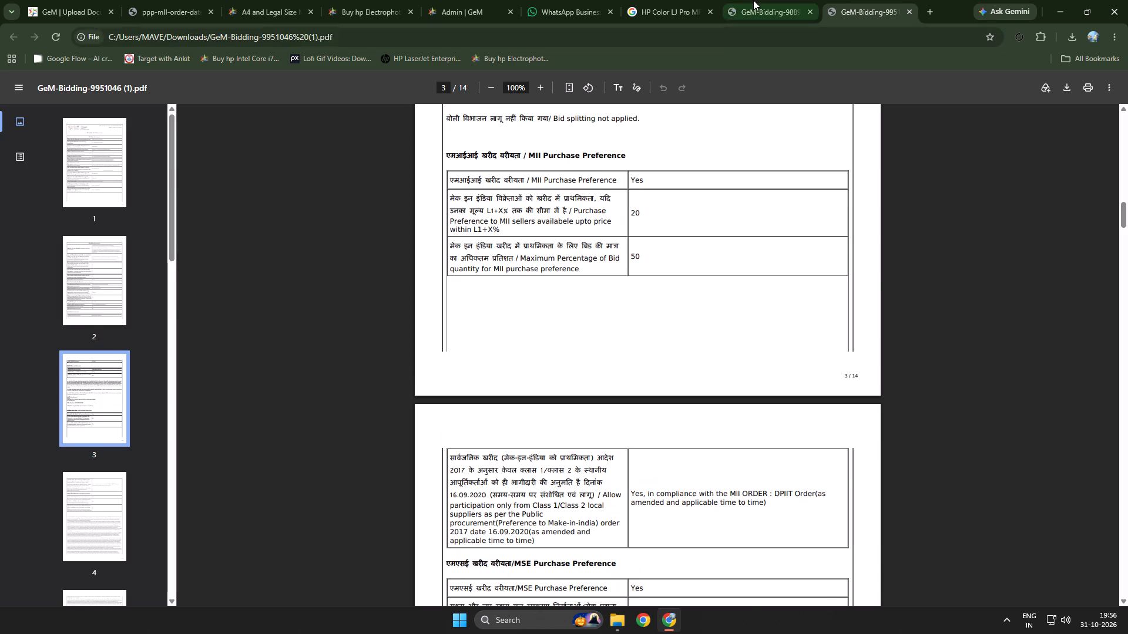
click(754, 0)
scroll(737, 276, up, 2)
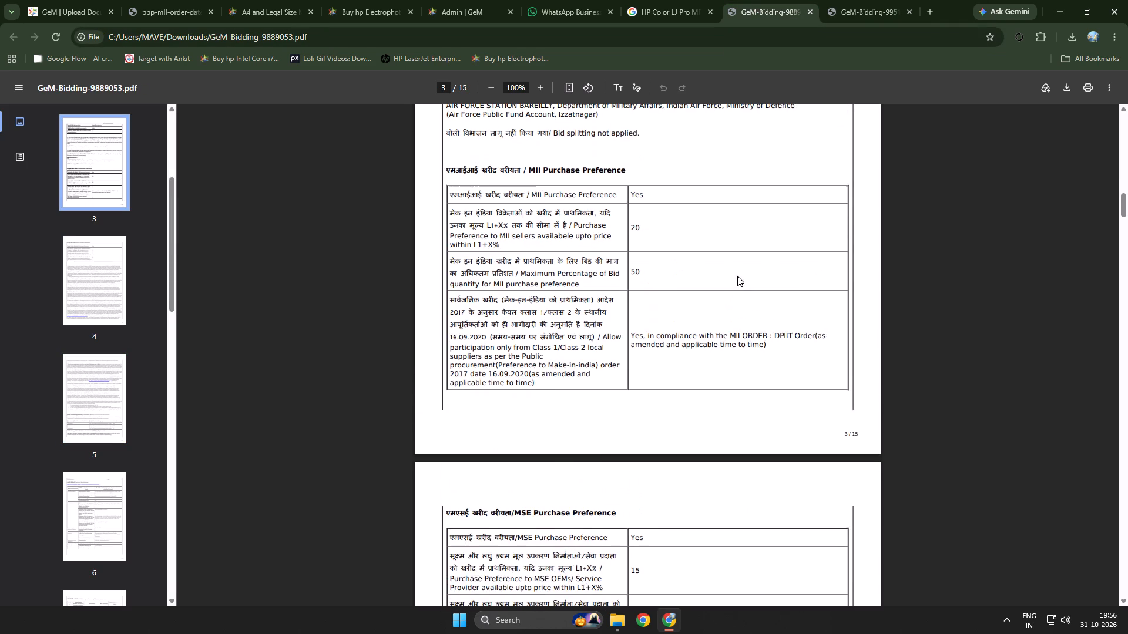
scroll(737, 276, down, 2)
Read GeM-Bidding-9951046 on to its item specifications and local content requirement, and recheck the MII purchase preference section of GeM-Bidding-9889053.
click(896, 0)
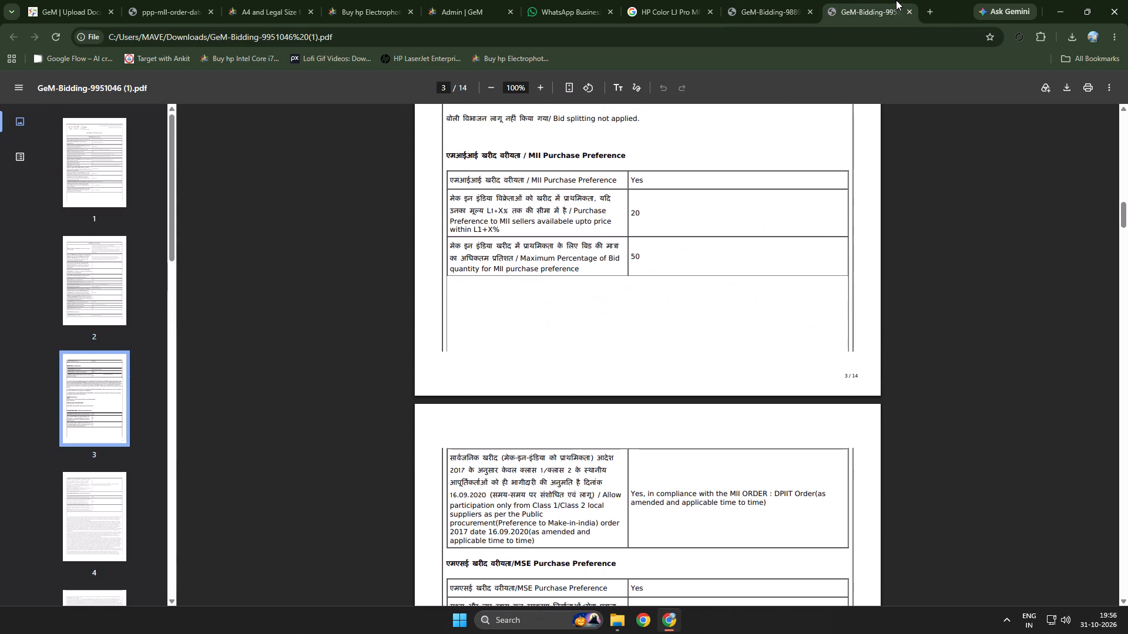
scroll(709, 332, down, 11)
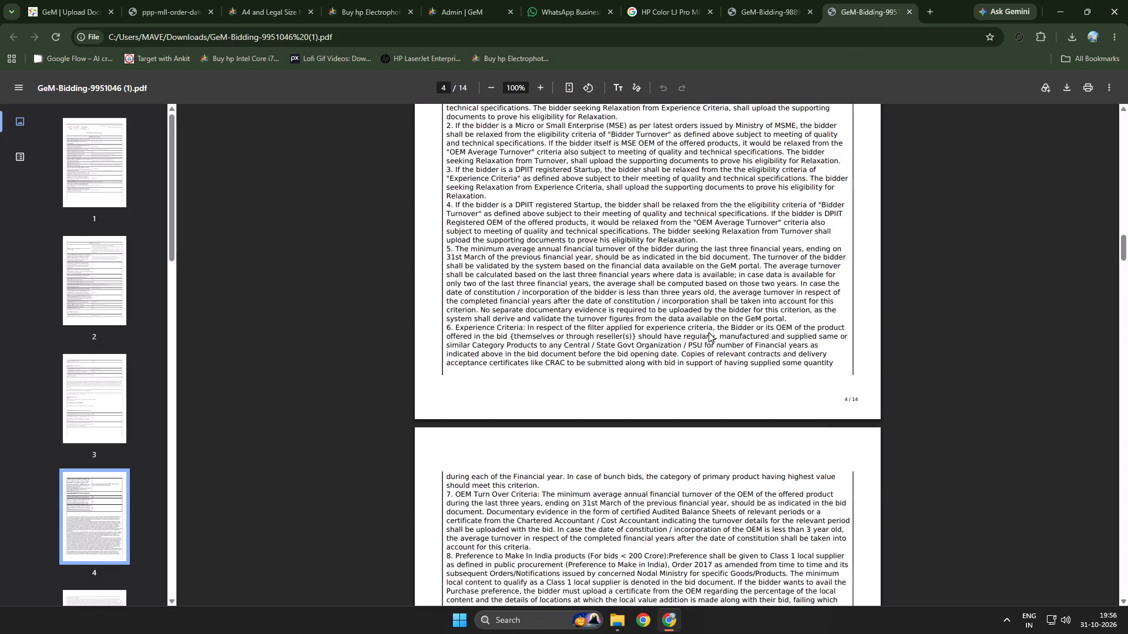
scroll(709, 332, down, 17)
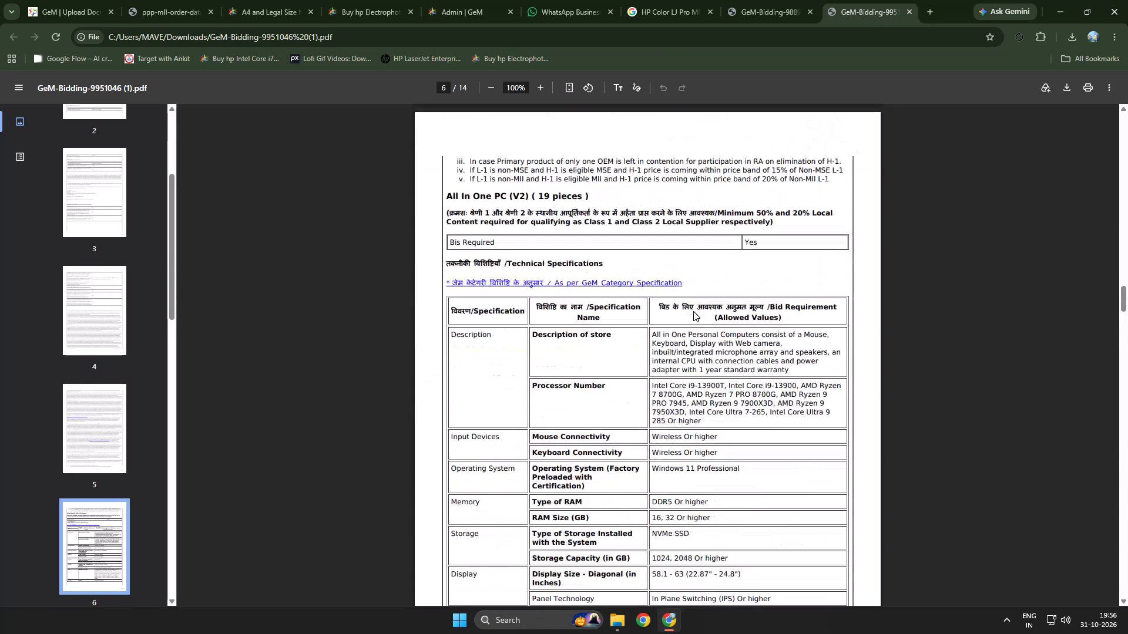
click(803, 0)
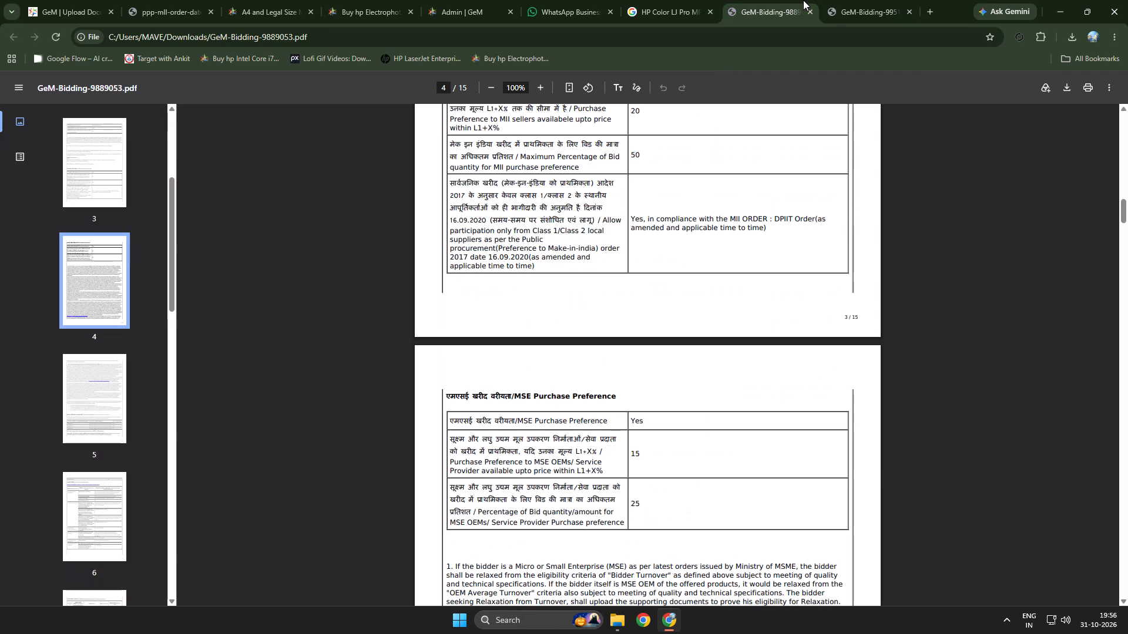
scroll(757, 190, down, 1)
scroll(746, 197, up, 6)
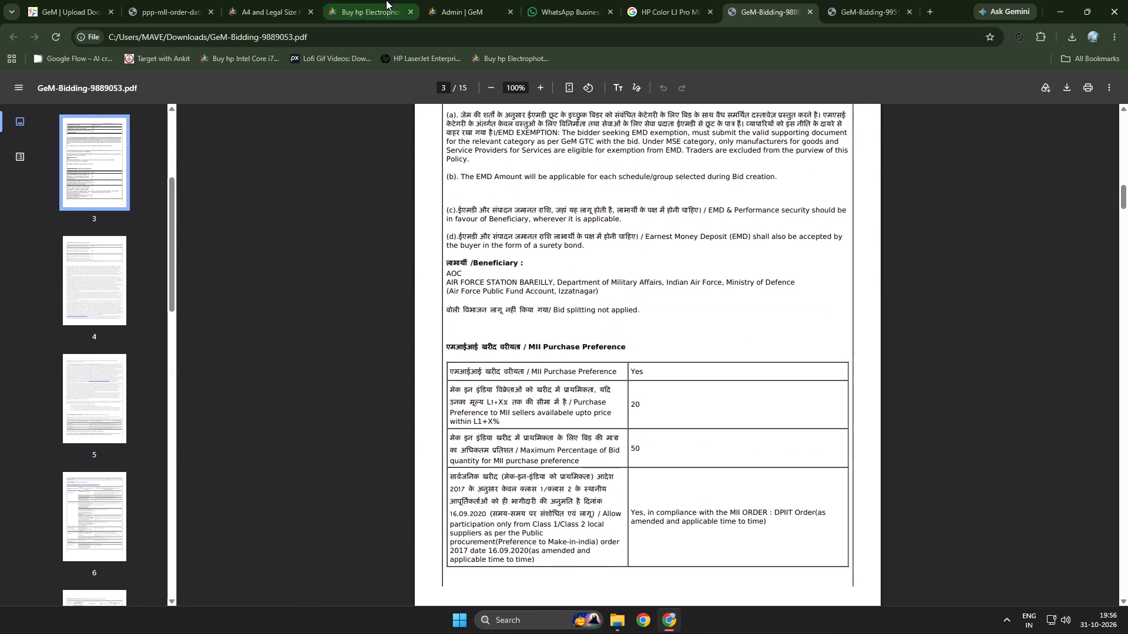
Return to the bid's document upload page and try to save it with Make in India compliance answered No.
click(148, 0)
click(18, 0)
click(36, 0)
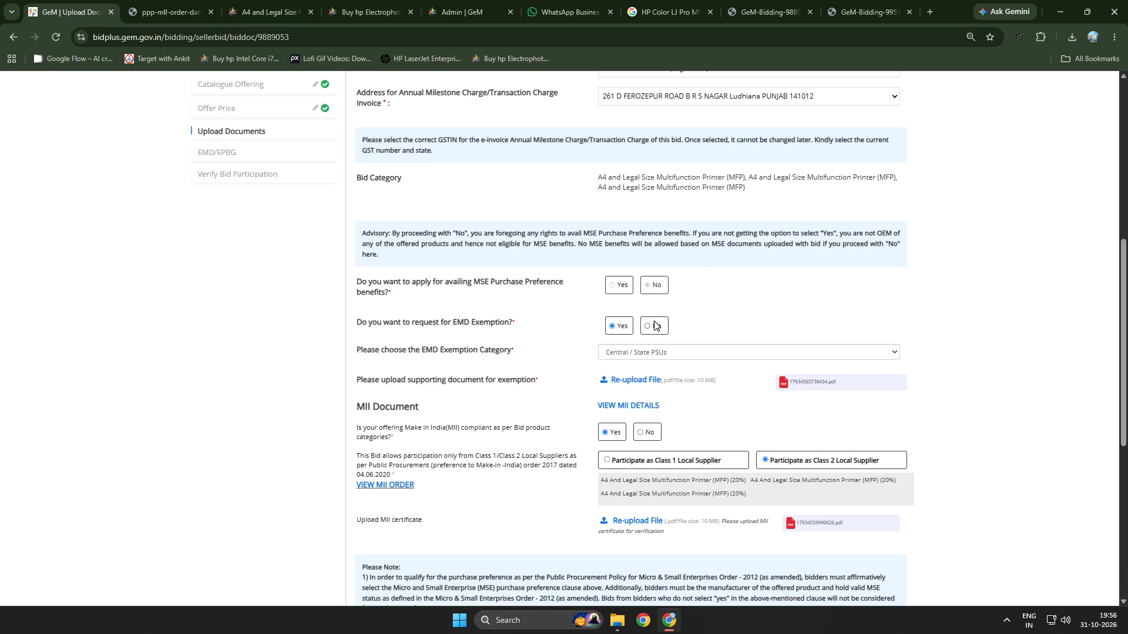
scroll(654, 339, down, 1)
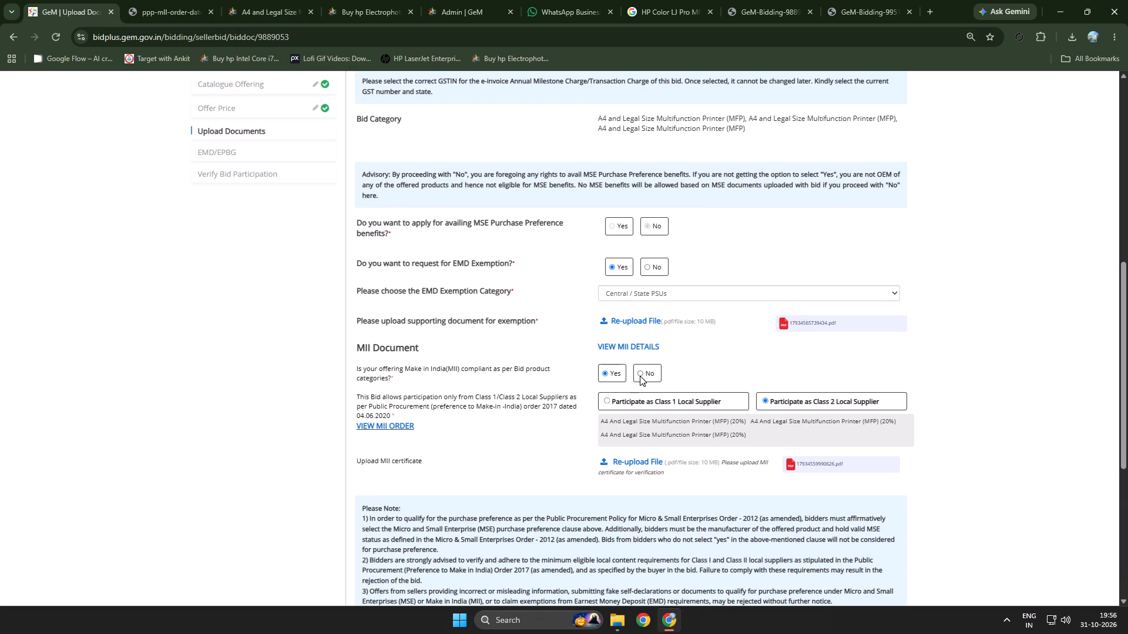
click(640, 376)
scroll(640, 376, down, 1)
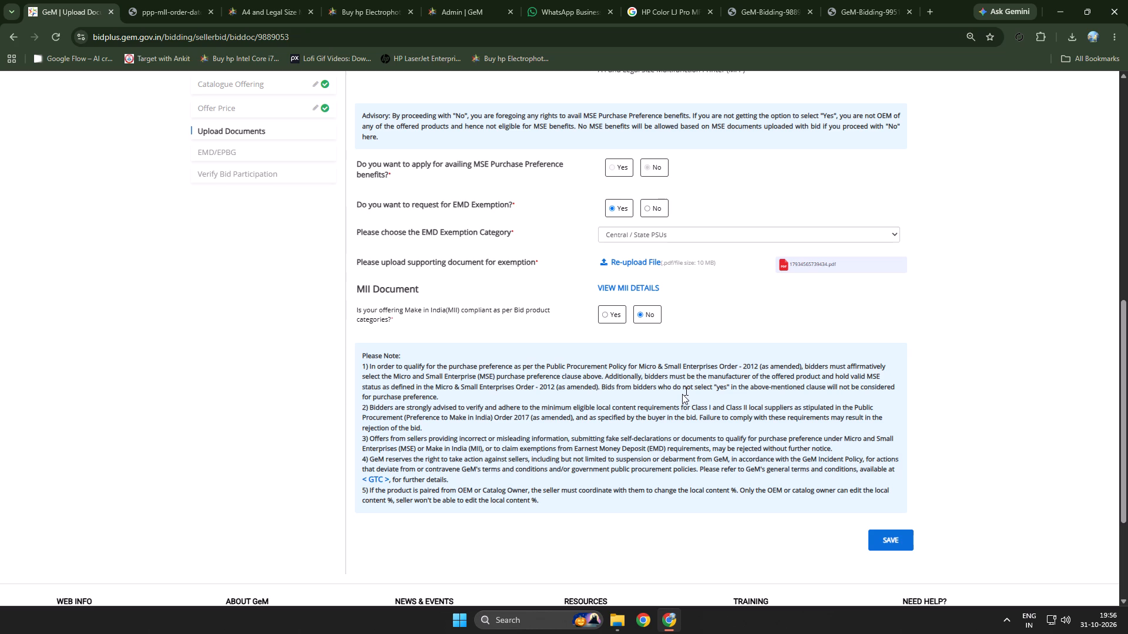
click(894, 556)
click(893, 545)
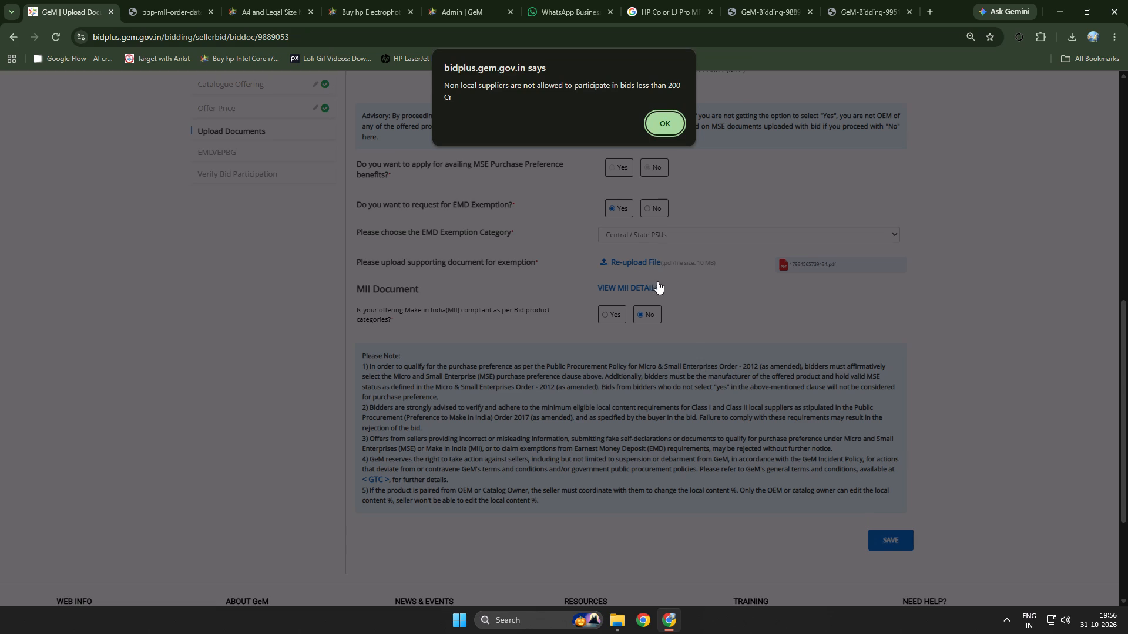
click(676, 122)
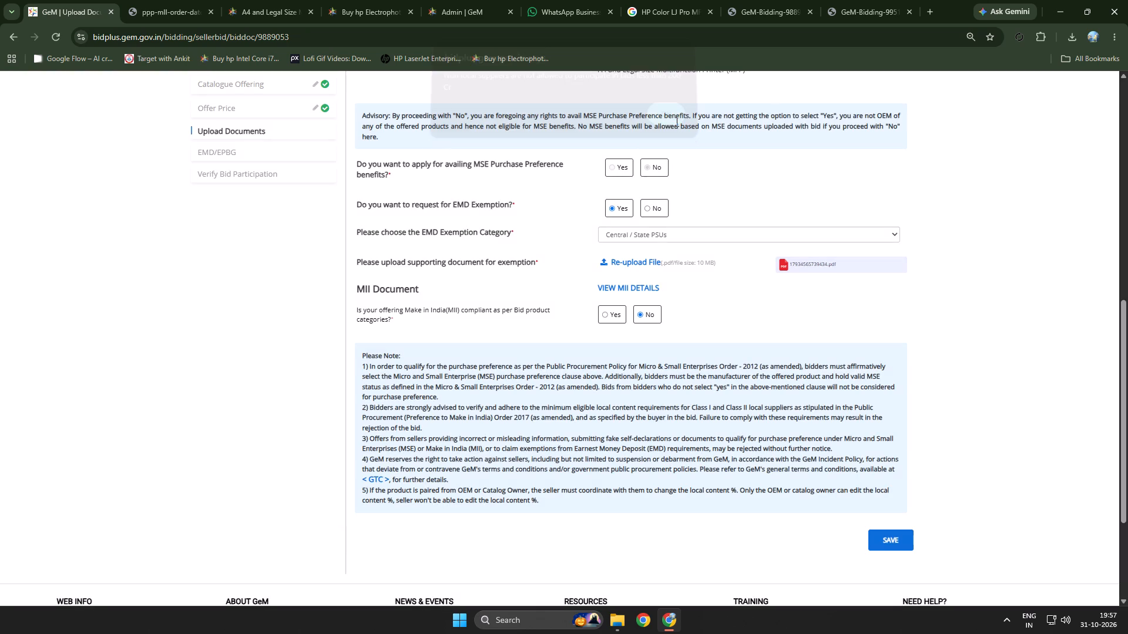
Answer Yes to Make in India compliance and try to save the documents with participation as Class 2 Local Supplier.
click(610, 318)
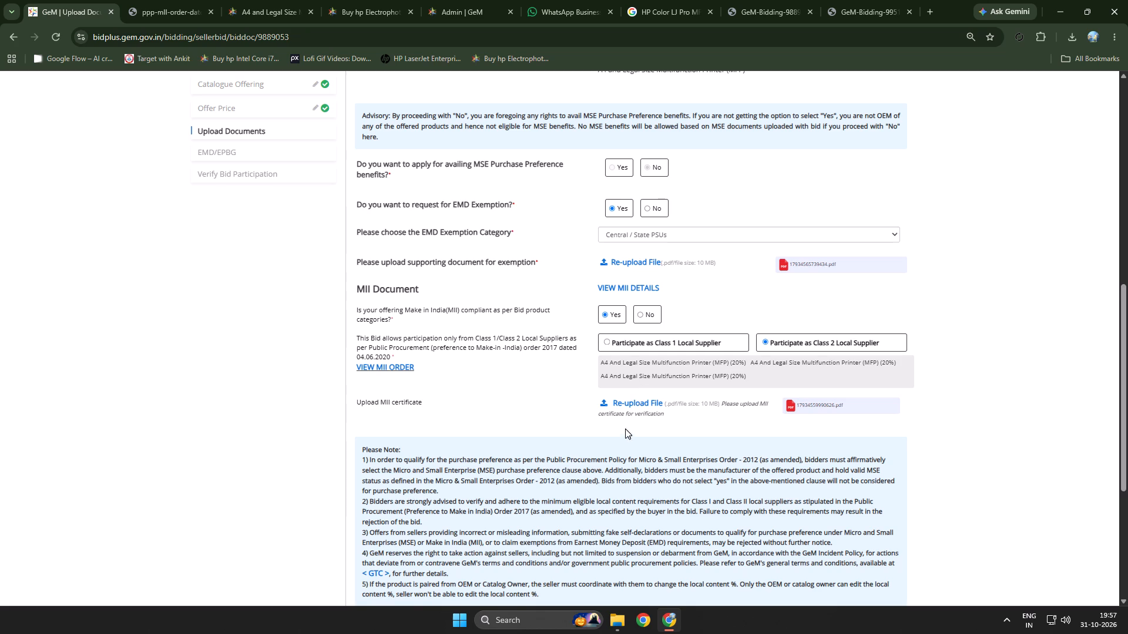
scroll(630, 402, down, 2)
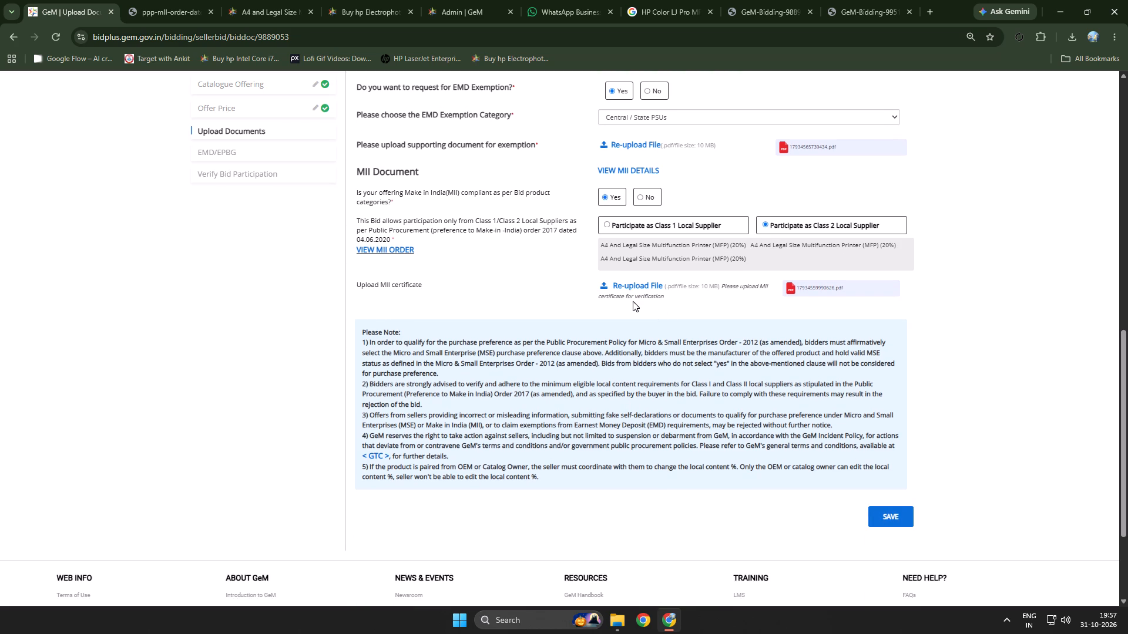
click(897, 511)
click(897, 511)
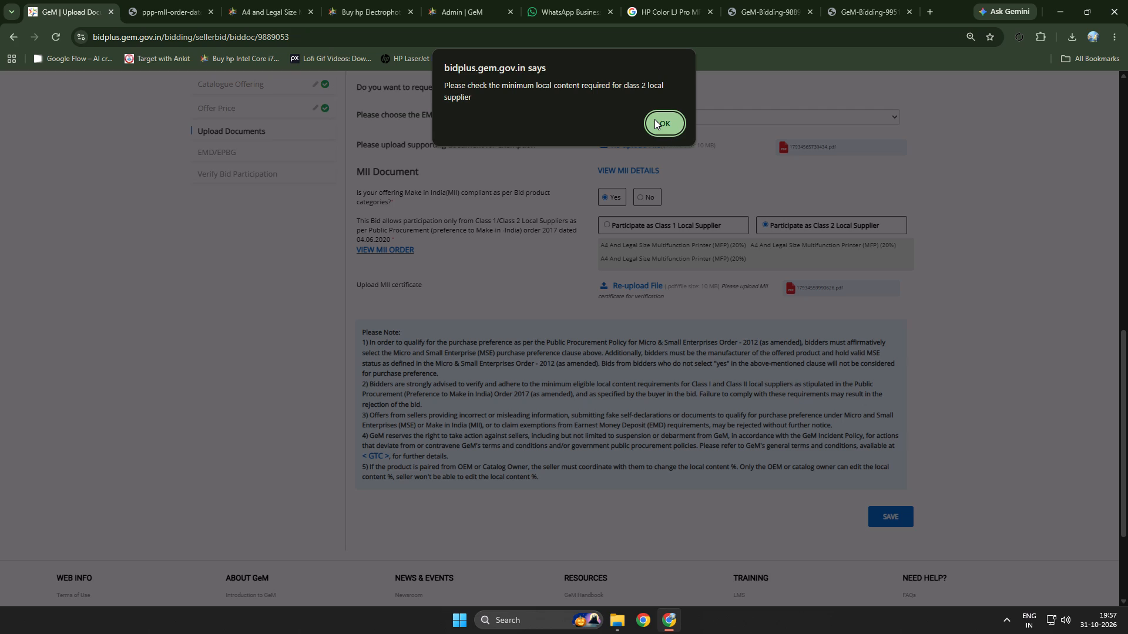
Capture a screen snip of the local content alert together with the MII Document section behind it.
key(shift+super+s)
drag(1006, 75, 322, 394)
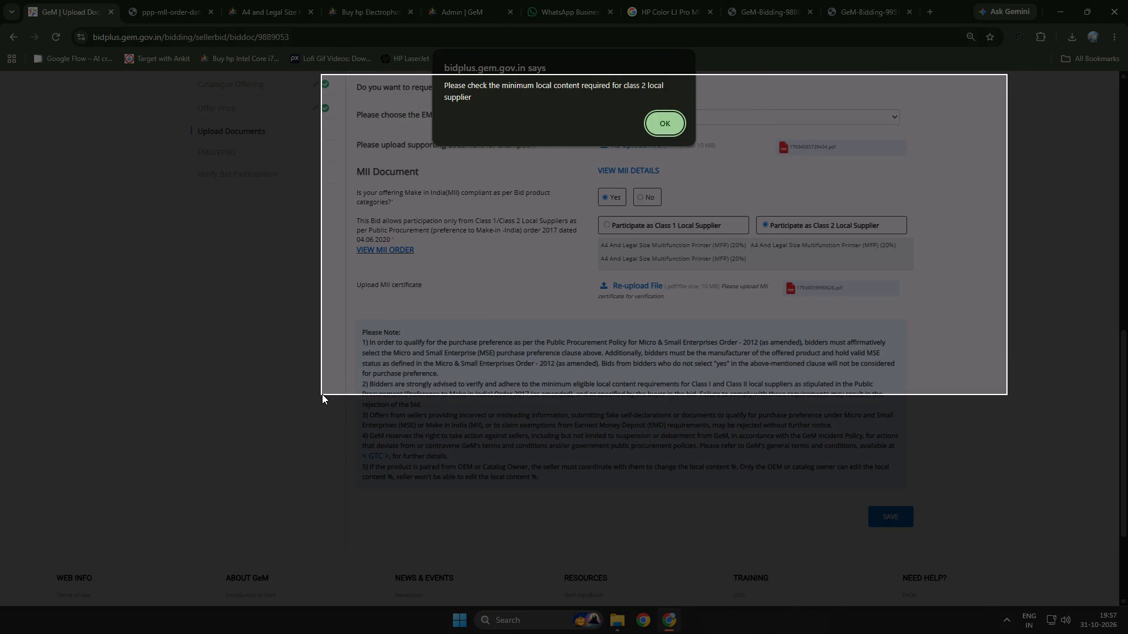
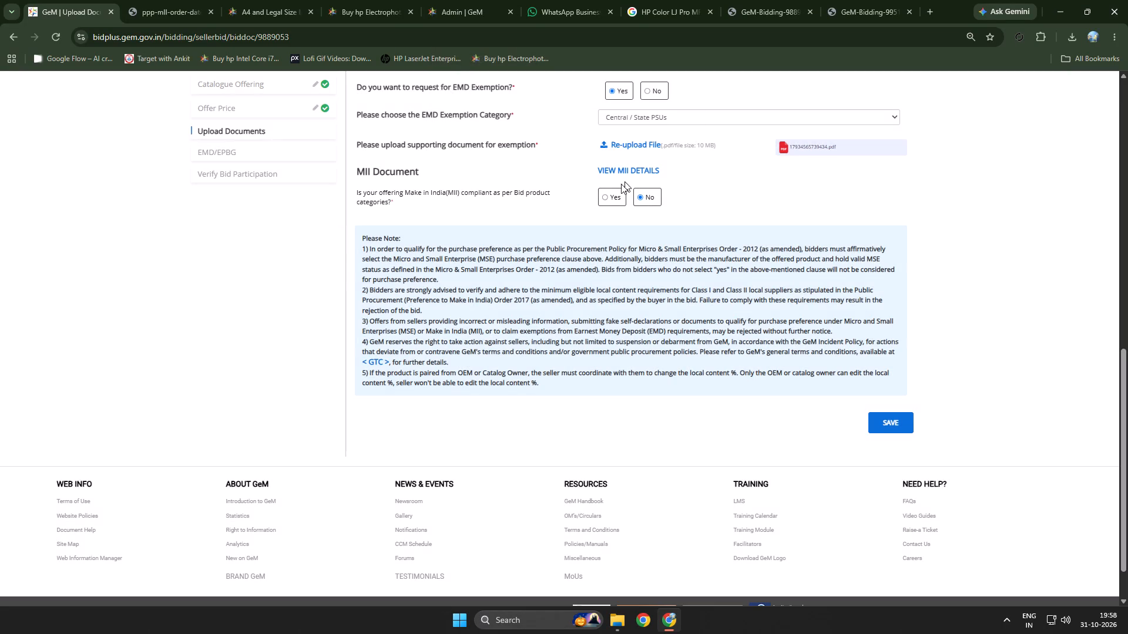
Answer Yes to Make in India compliance and try to save the documents with participation as Class 1 Local Supplier.
click(602, 199)
click(610, 192)
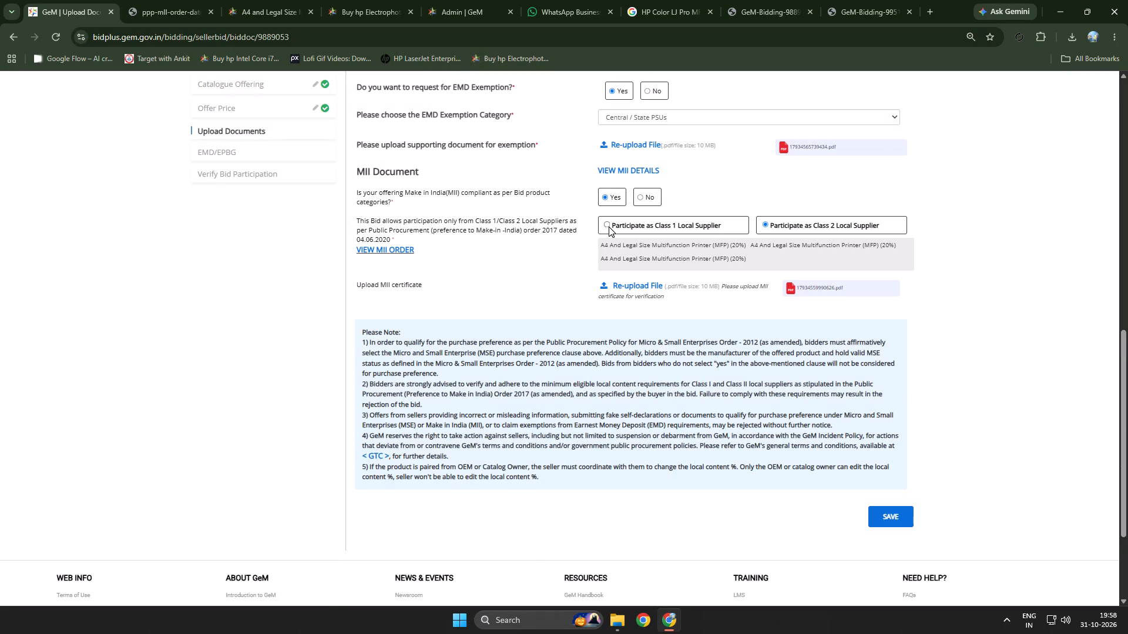
click(607, 225)
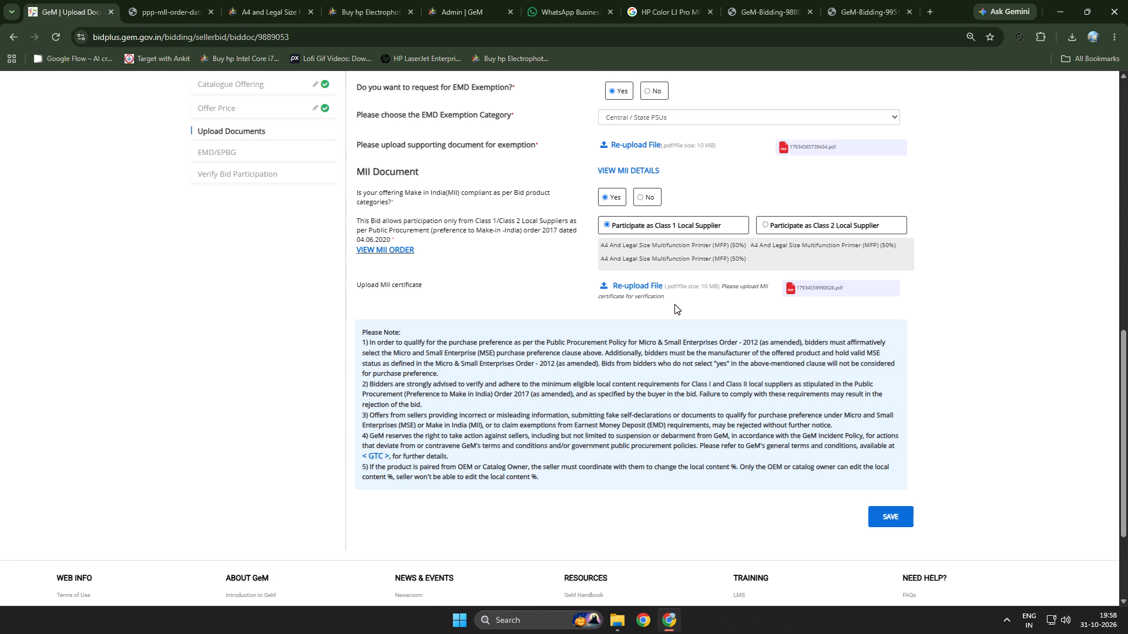
click(901, 511)
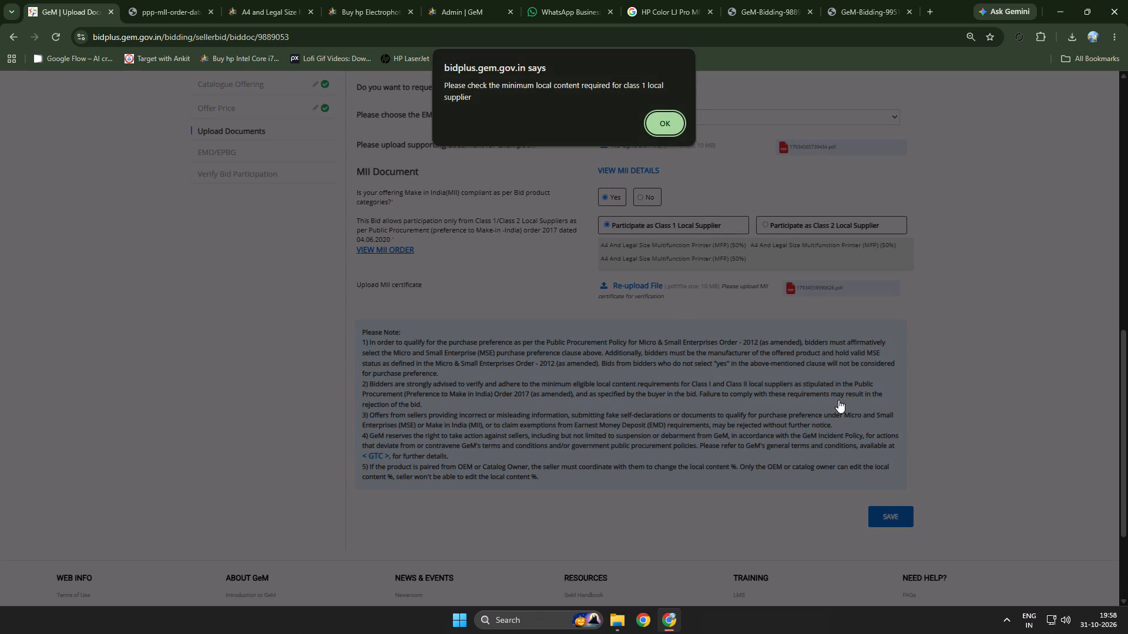
click(652, 116)
Re-upload the MII certificate using the UDYAM PDF and try again to save the documents as Class 1 Local Supplier.
click(642, 275)
click(639, 285)
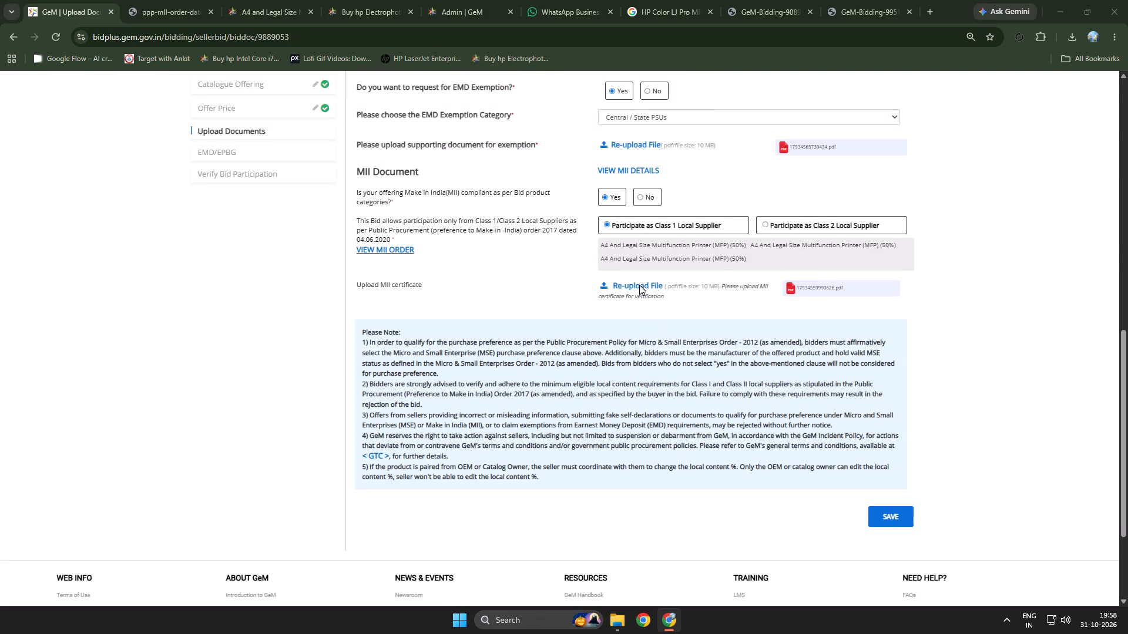
click(212, 377)
click(1009, 580)
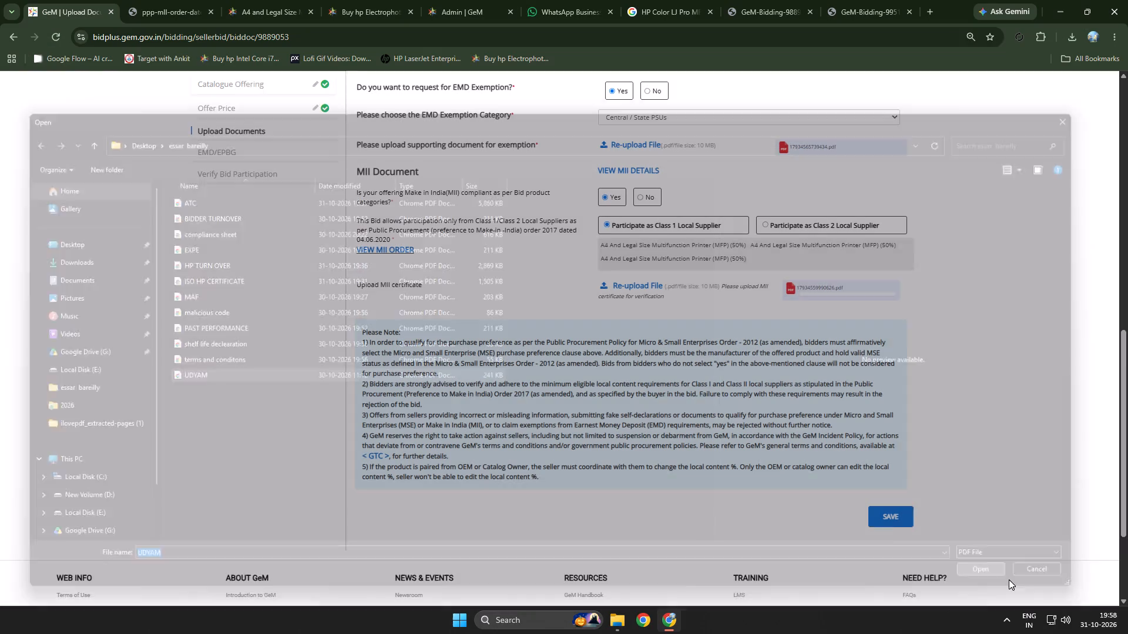
click(894, 524)
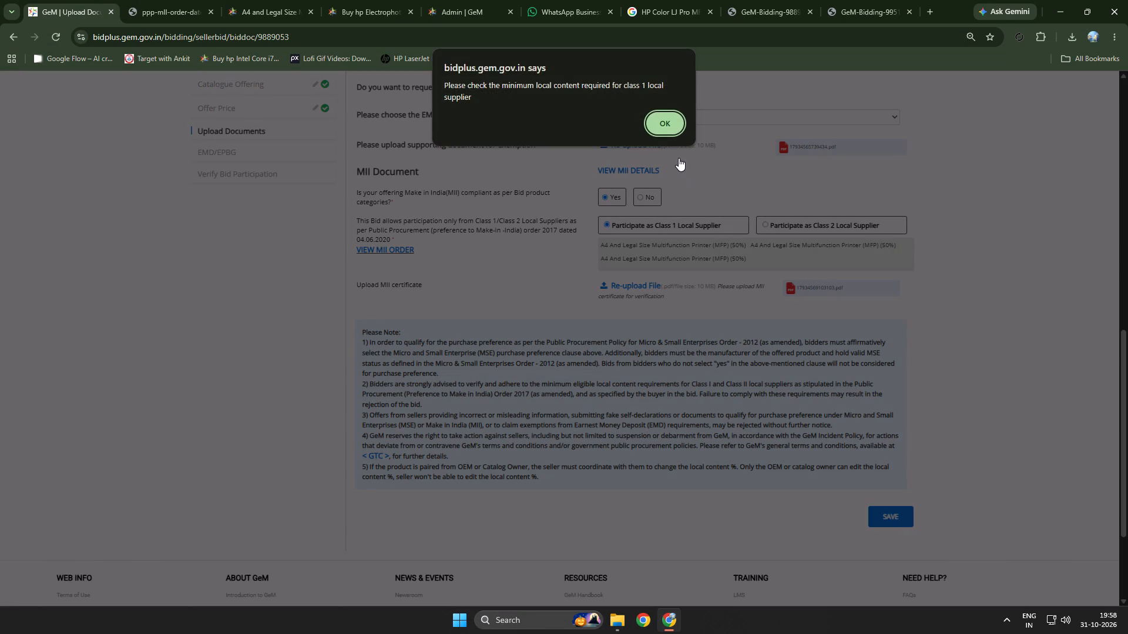
click(660, 131)
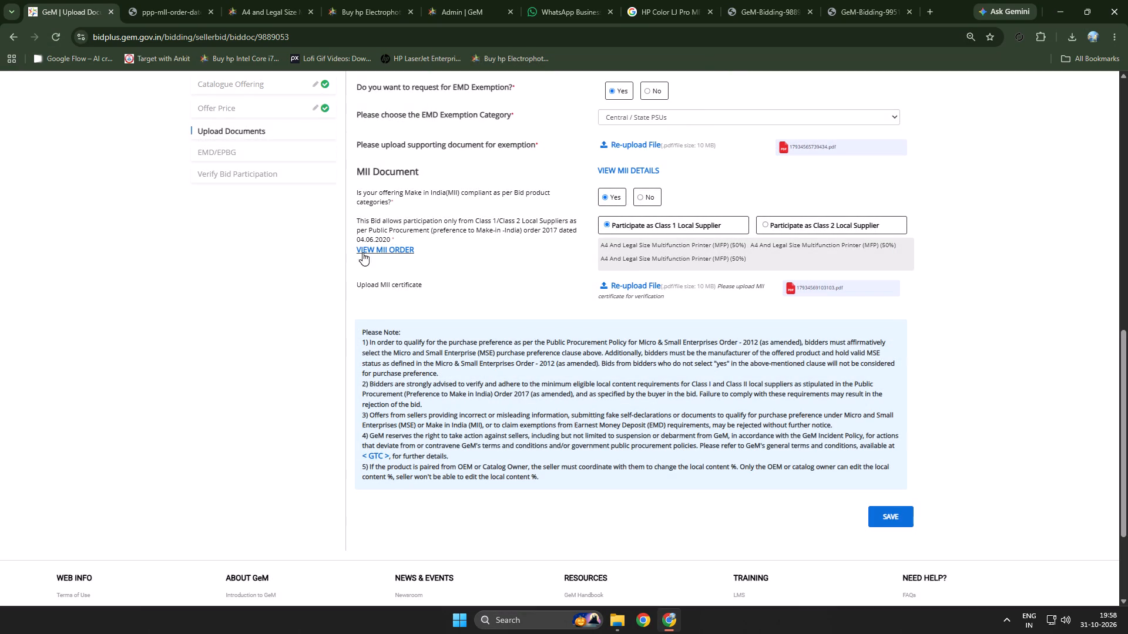
View the Make in India order dated 04.06.2020 from the MII Document section, and close both open copies of it.
click(377, 252)
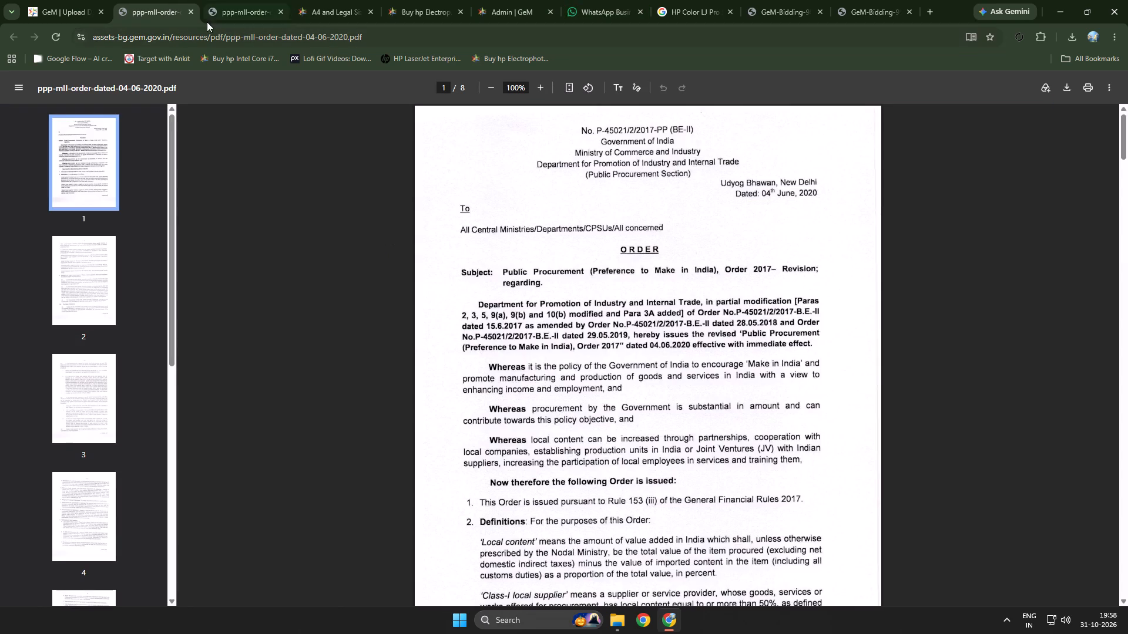
click(189, 8)
click(189, 8)
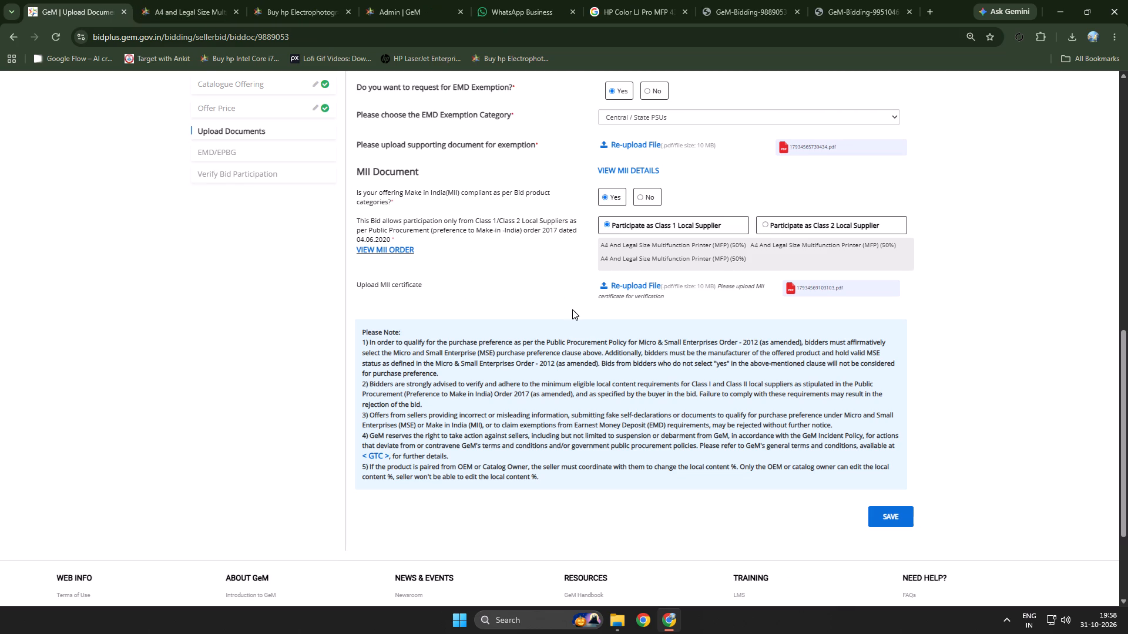
View the Make in India details of the offered multifunction printers.
scroll(430, 396, up, 1)
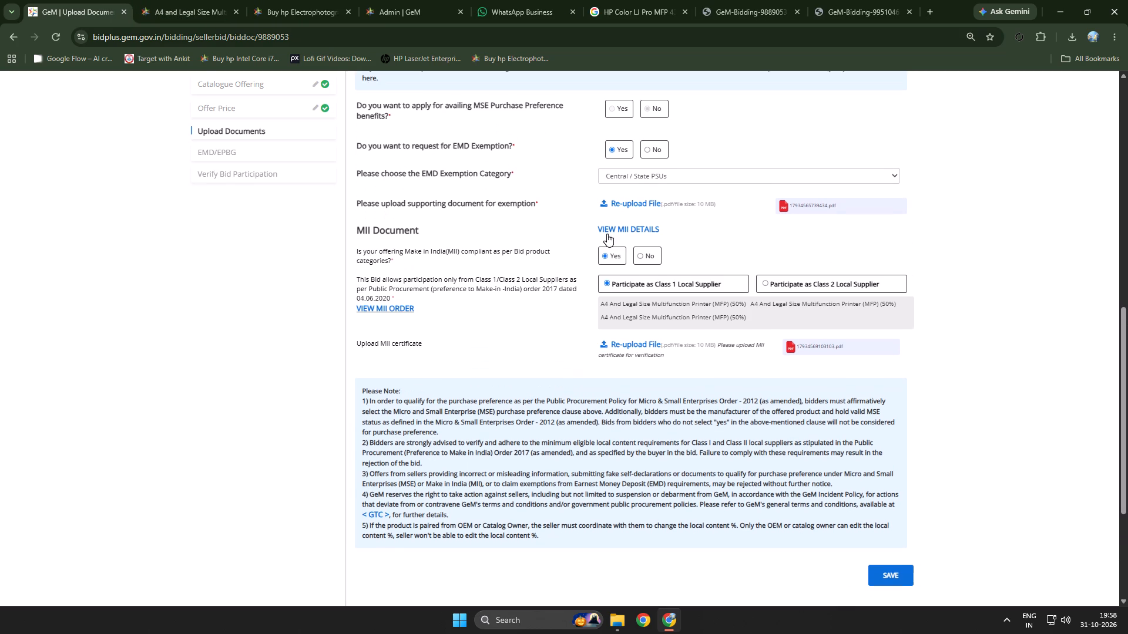
click(619, 227)
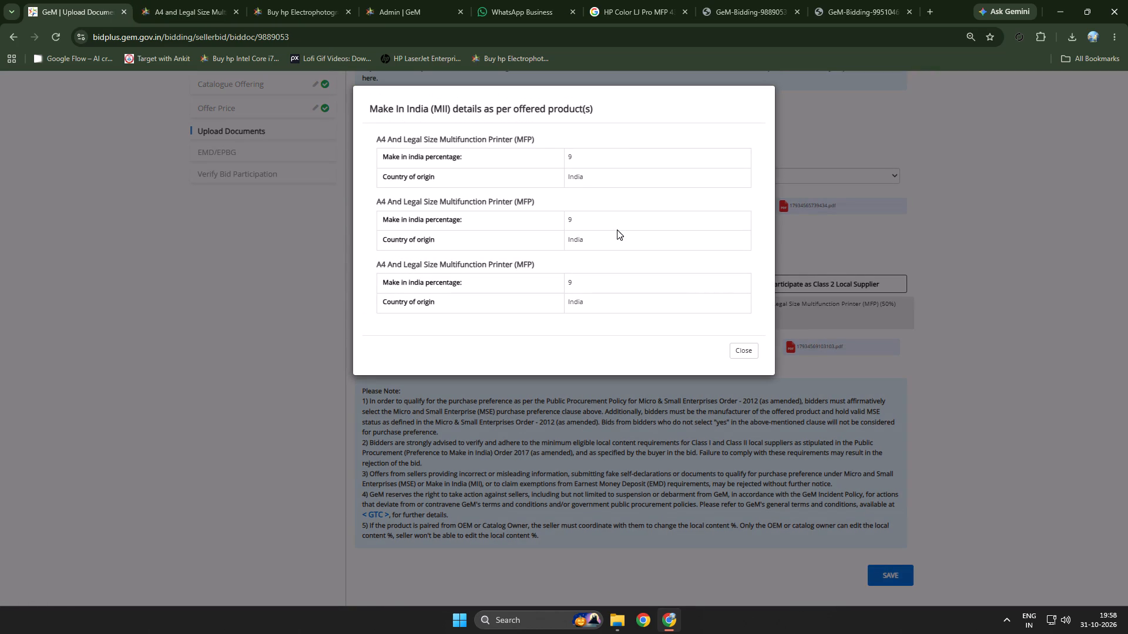
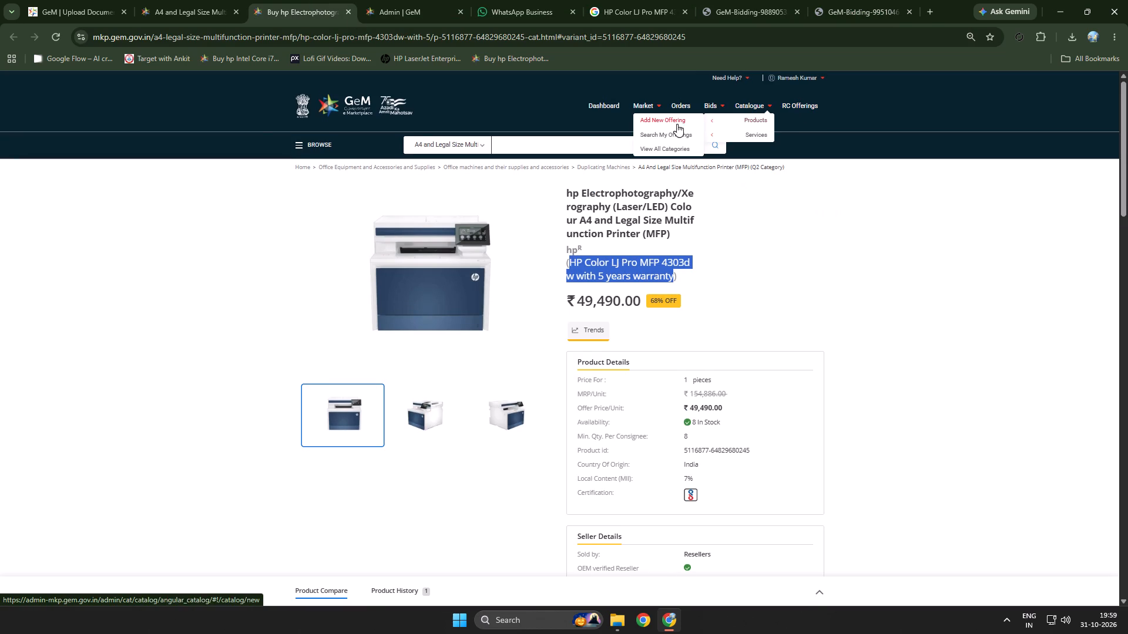
Open the catalogue entries of the Acer Veriton Z2724G and the HP 280 G9 MT desktop from the published offerings.
click(666, 133)
scroll(619, 333, down, 5)
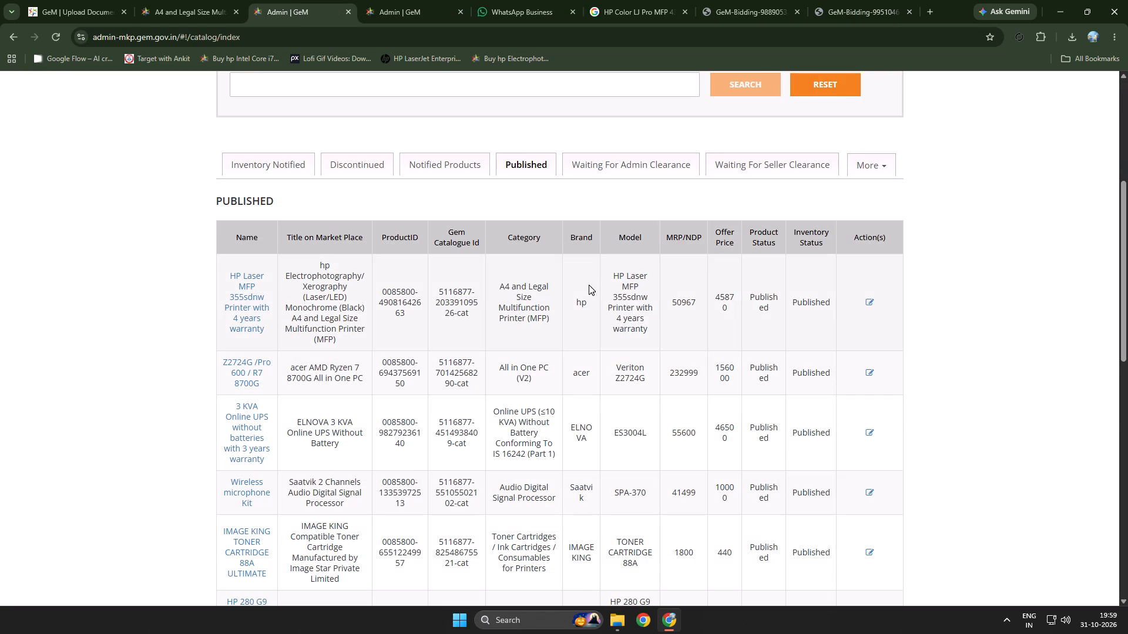
ctrl+click(874, 373)
scroll(417, 418, down, 3)
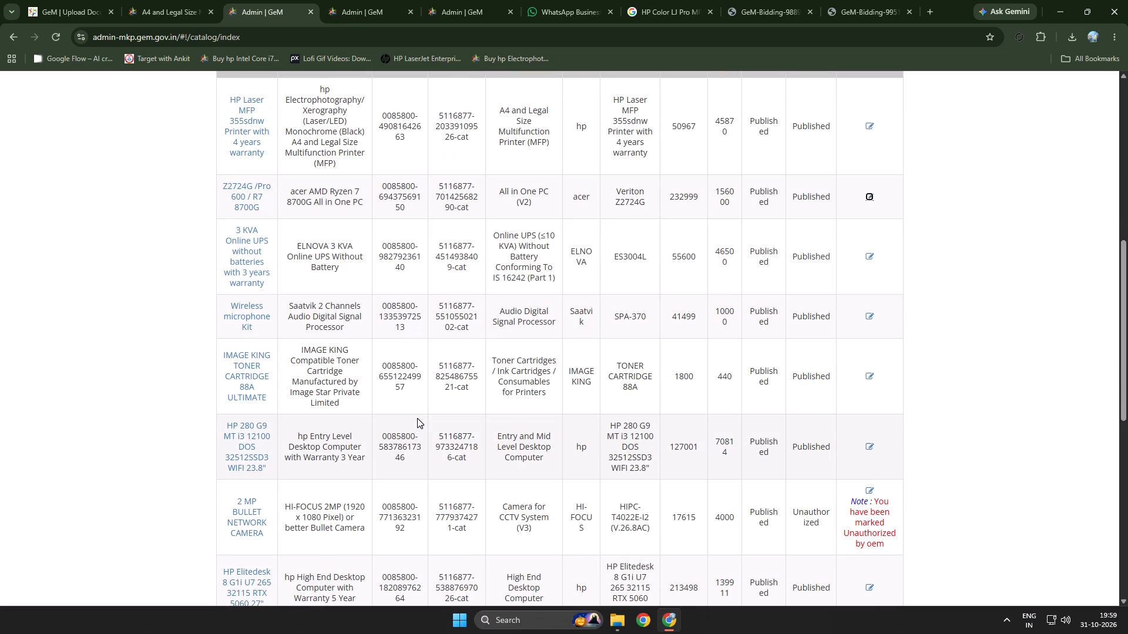
scroll(417, 418, down, 2)
ctrl+click(867, 327)
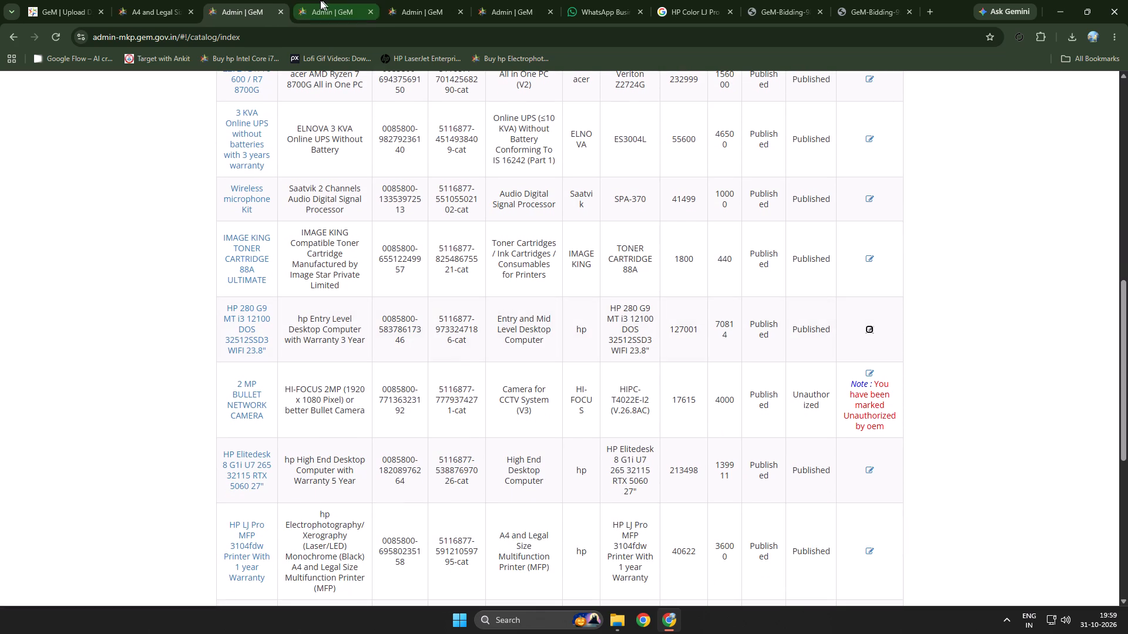
Examine the local content percentage in the Acer Veriton Z2724G's catalogue entry and close the entry.
click(316, 0)
scroll(558, 301, down, 14)
scroll(558, 302, down, 16)
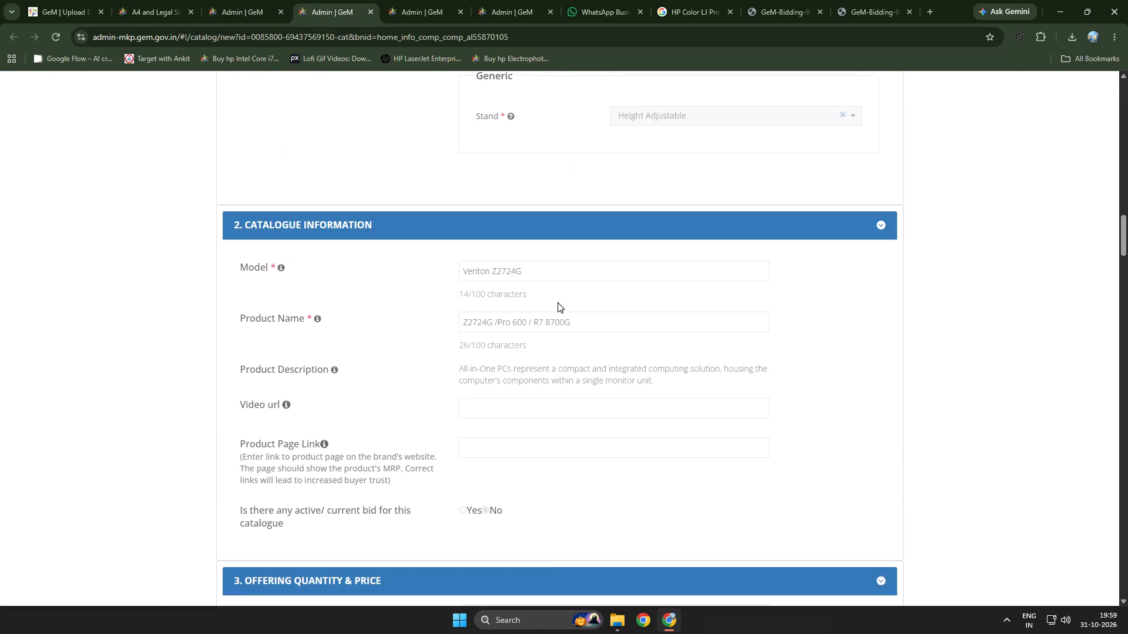
scroll(558, 302, down, 11)
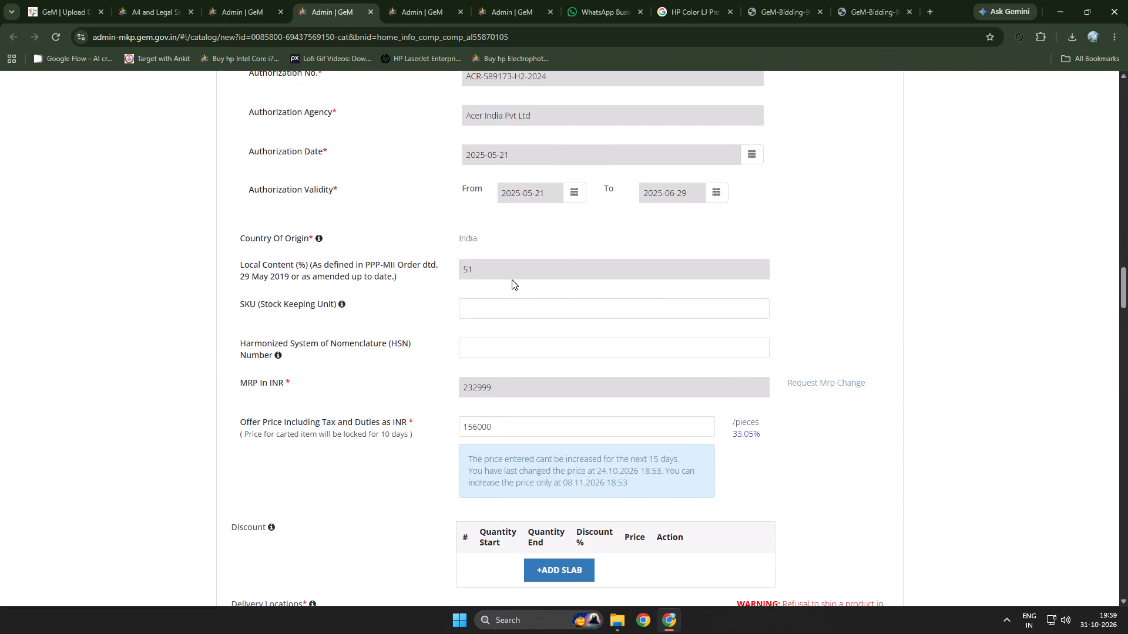
drag(486, 276, 449, 268)
click(372, 12)
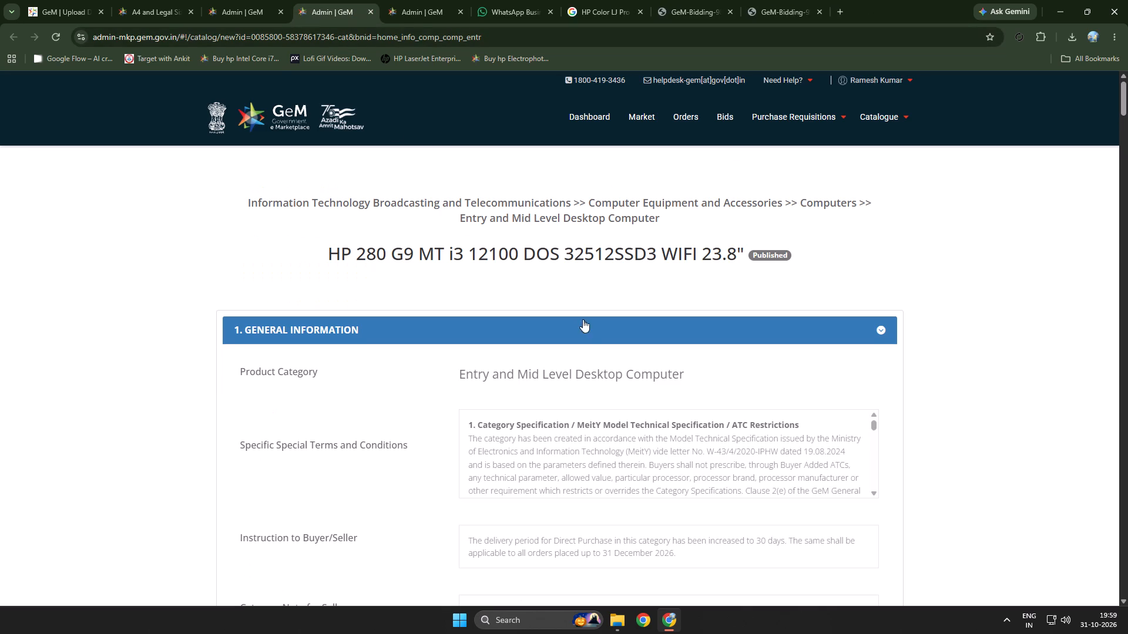
Examine the country of origin and local content percentage in the HP 280 G9 MT desktop's catalogue entry.
scroll(592, 326, down, 20)
scroll(592, 326, down, 18)
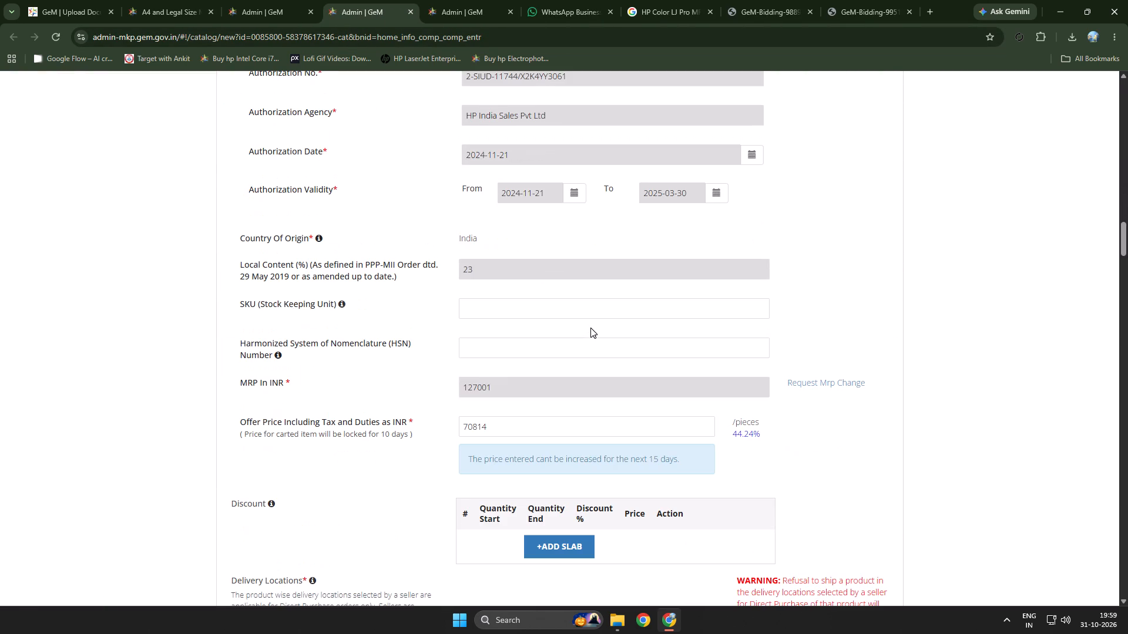
scroll(590, 328, down, 7)
scroll(590, 328, up, 6)
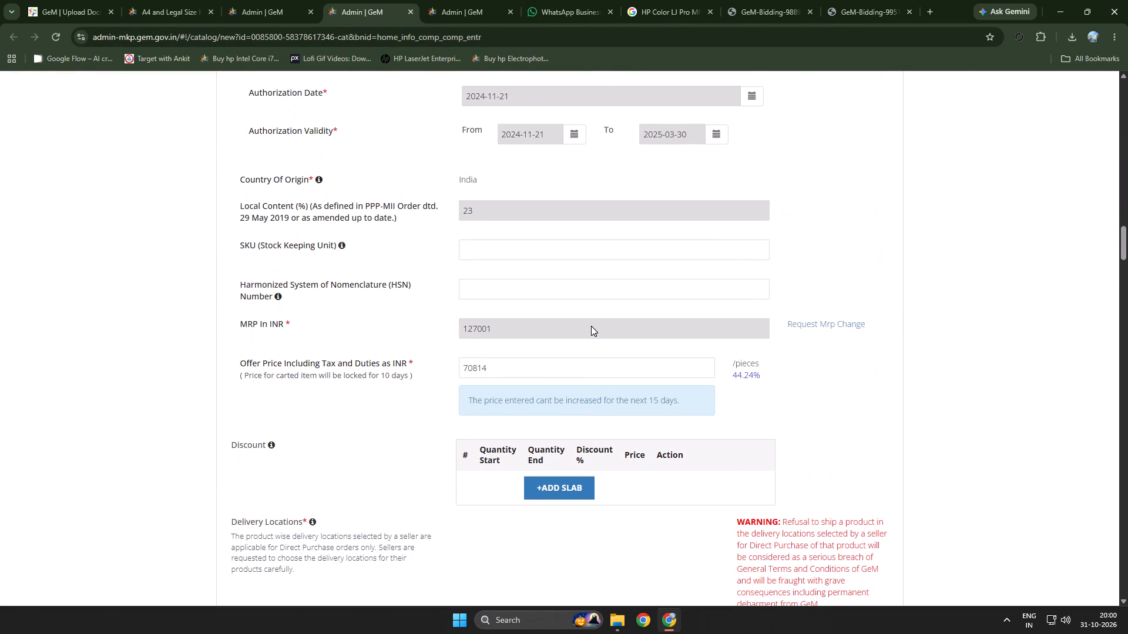
Return to the multifunction printer search results and open the hp printer offered at ₹35,020.
click(298, 0)
click(177, 0)
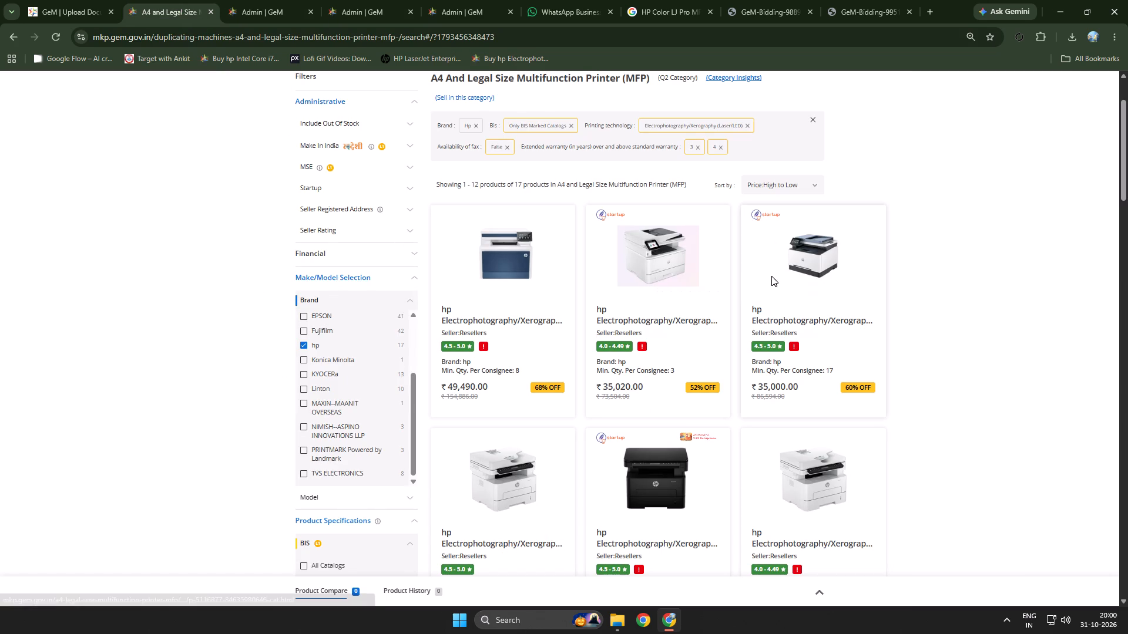
ctrl+click(670, 255)
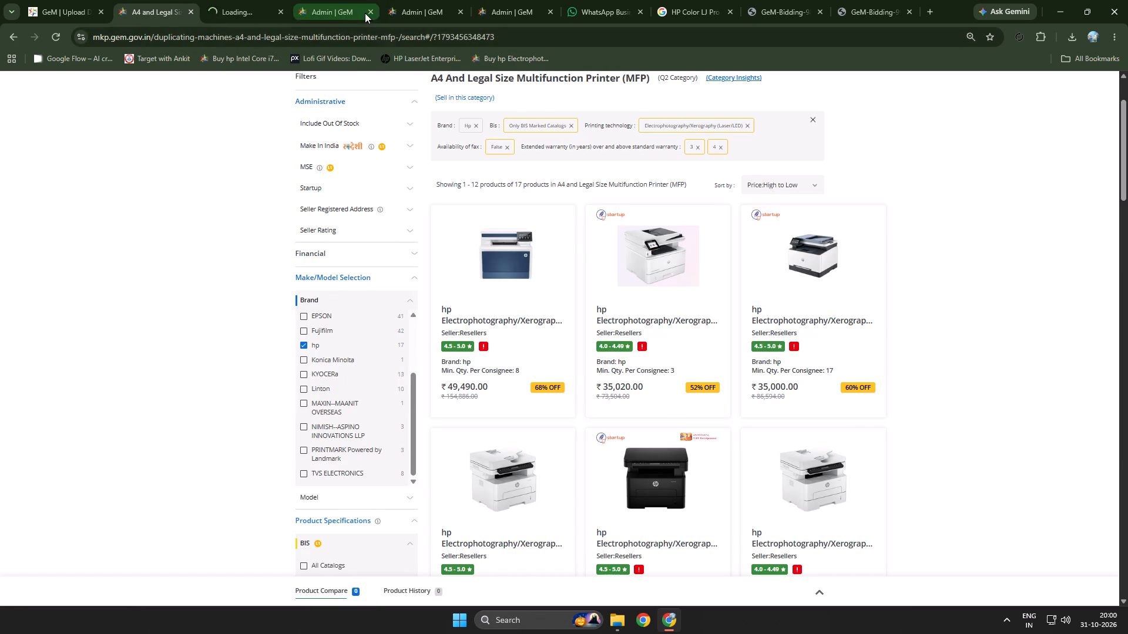
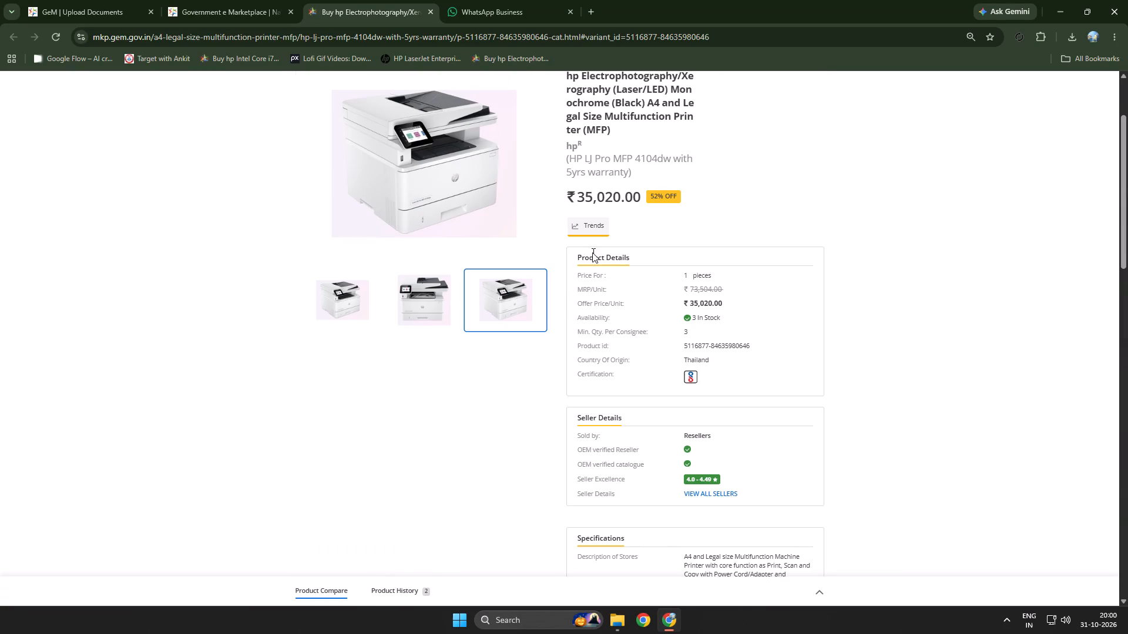
Open the marketplace login from the HP LJ Pro MFP 4104dw product page to reload it as a signed-in seller.
scroll(607, 217, up, 4)
click(817, 79)
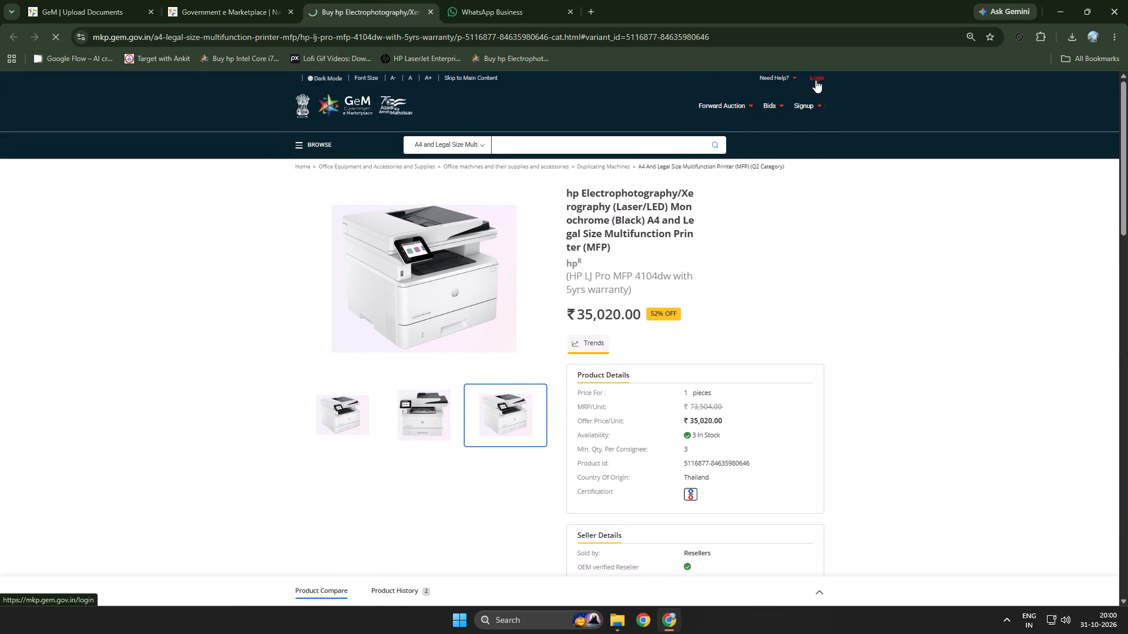
Go back from the GeM home page to the page previously open there.
click(215, 0)
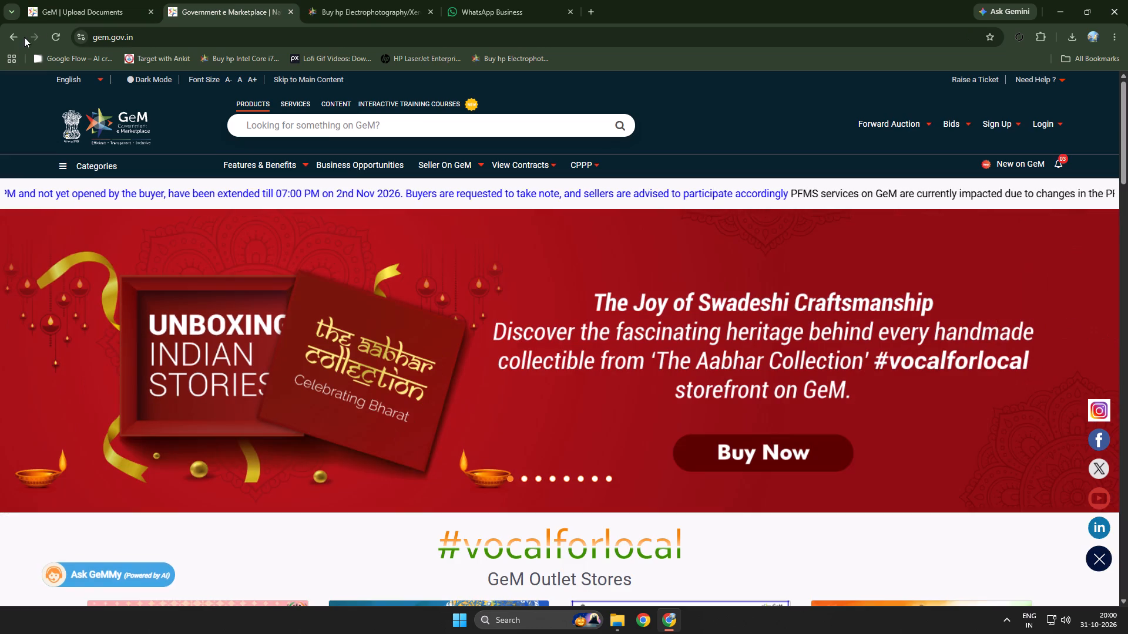
click(15, 42)
Examine the HP LJ Pro MFP 4104dw product page's product details, seller details and specifications while signed in.
click(414, 0)
scroll(547, 249, down, 6)
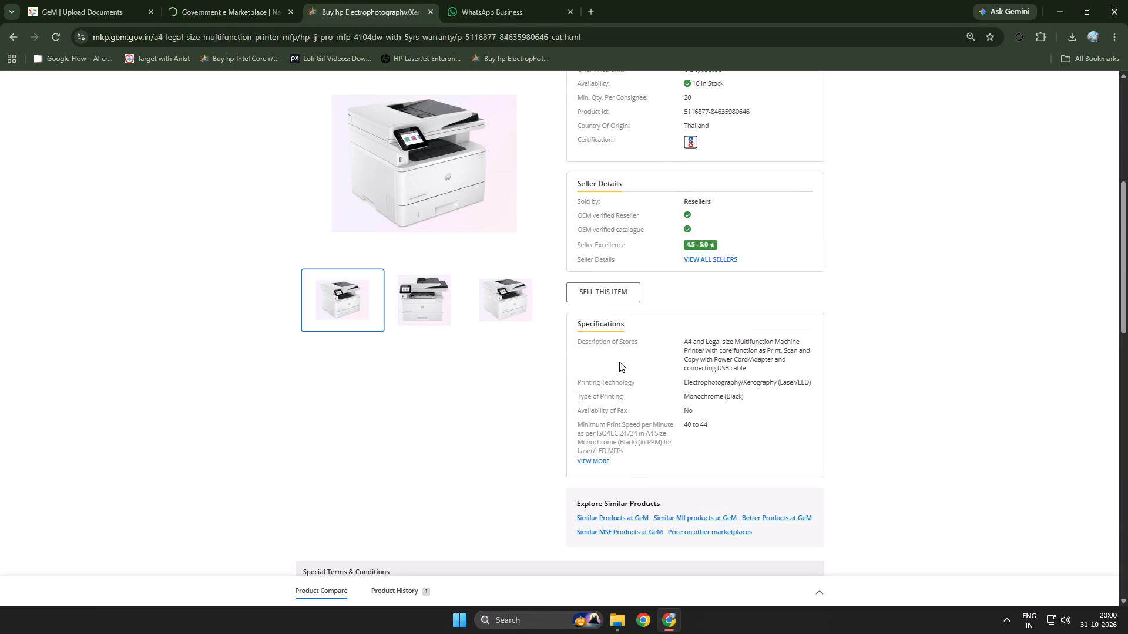
Start a reseller offering for the HP LJ Pro MFP 4104dw with 5yrs warranty from its product page.
click(609, 287)
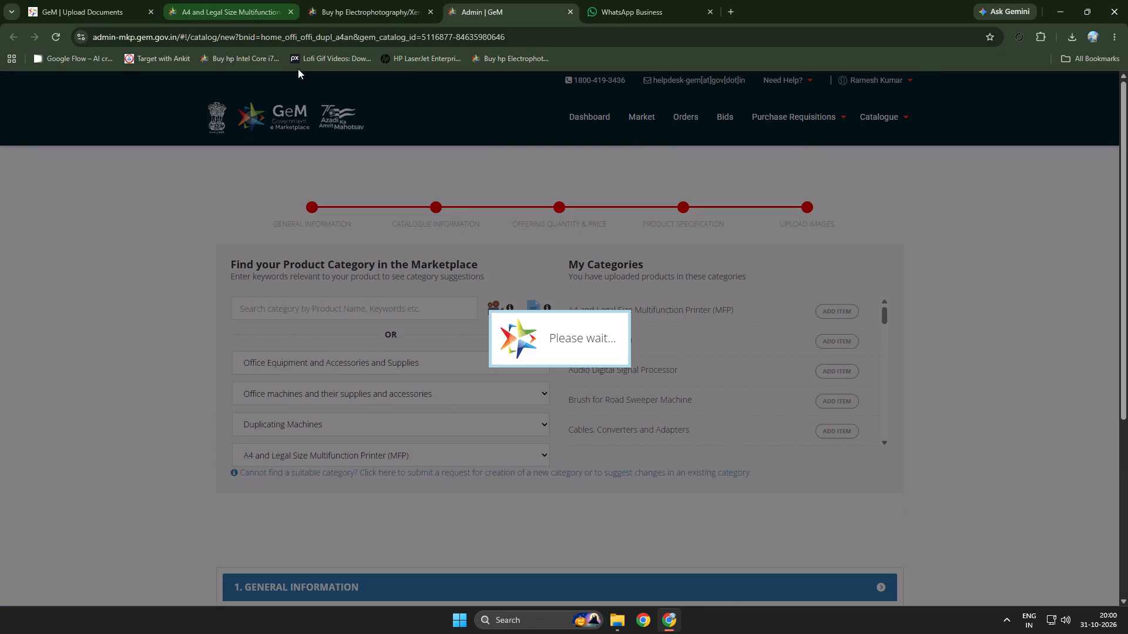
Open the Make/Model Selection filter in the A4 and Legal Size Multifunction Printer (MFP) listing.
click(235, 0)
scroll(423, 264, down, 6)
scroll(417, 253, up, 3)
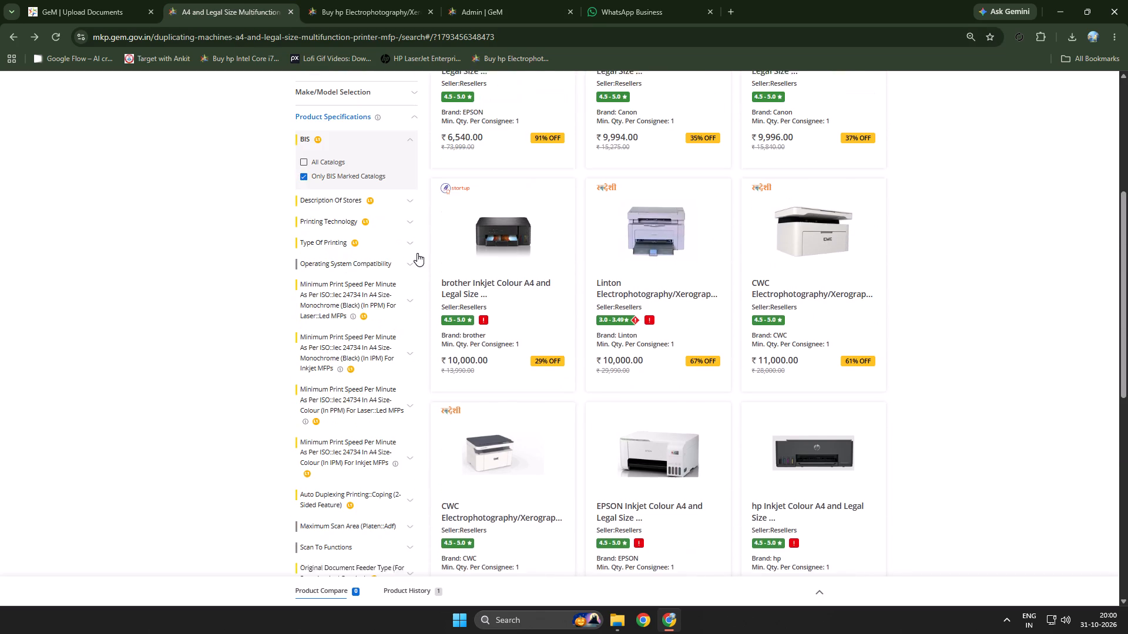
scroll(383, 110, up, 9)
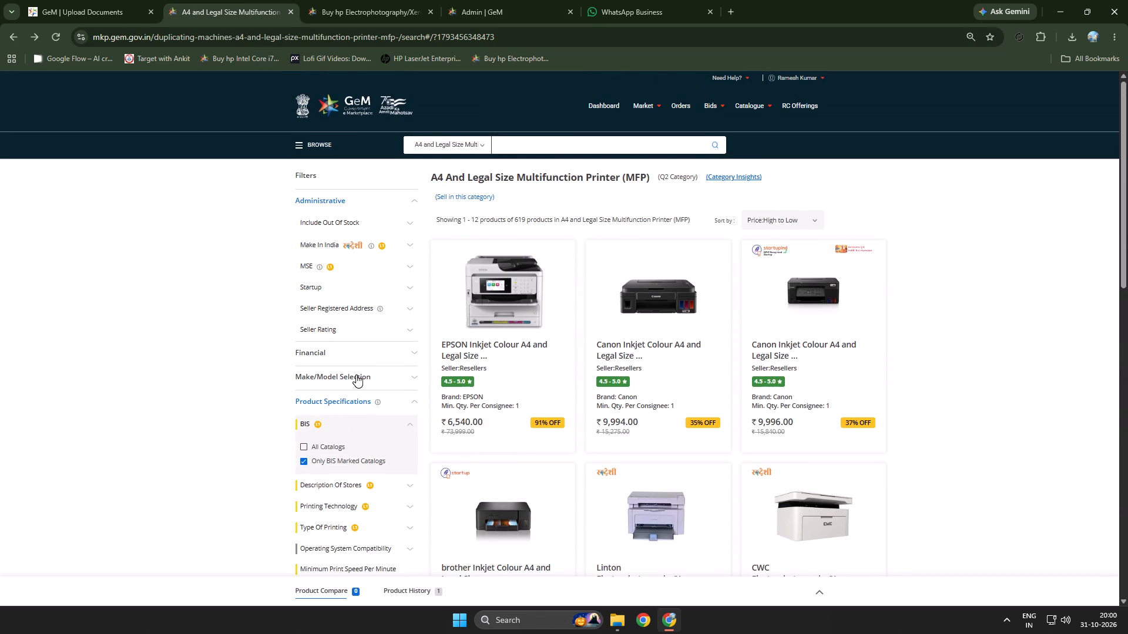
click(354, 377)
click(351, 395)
Try to go back to the HP printer's product page from the GeM home page, and close that browser tab.
click(335, 0)
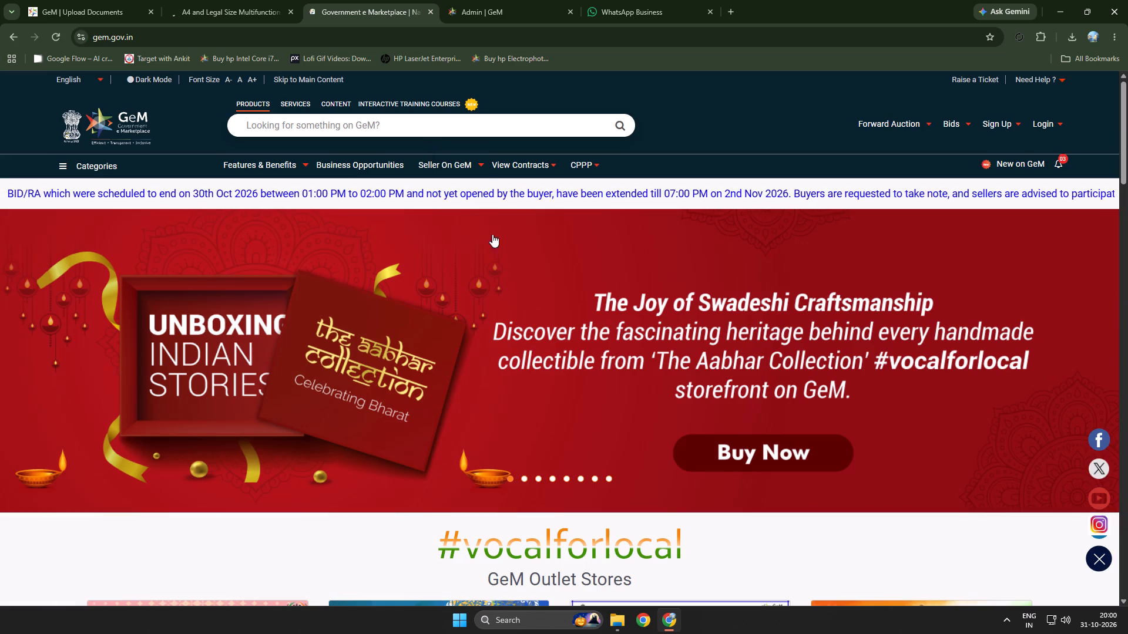
click(10, 34)
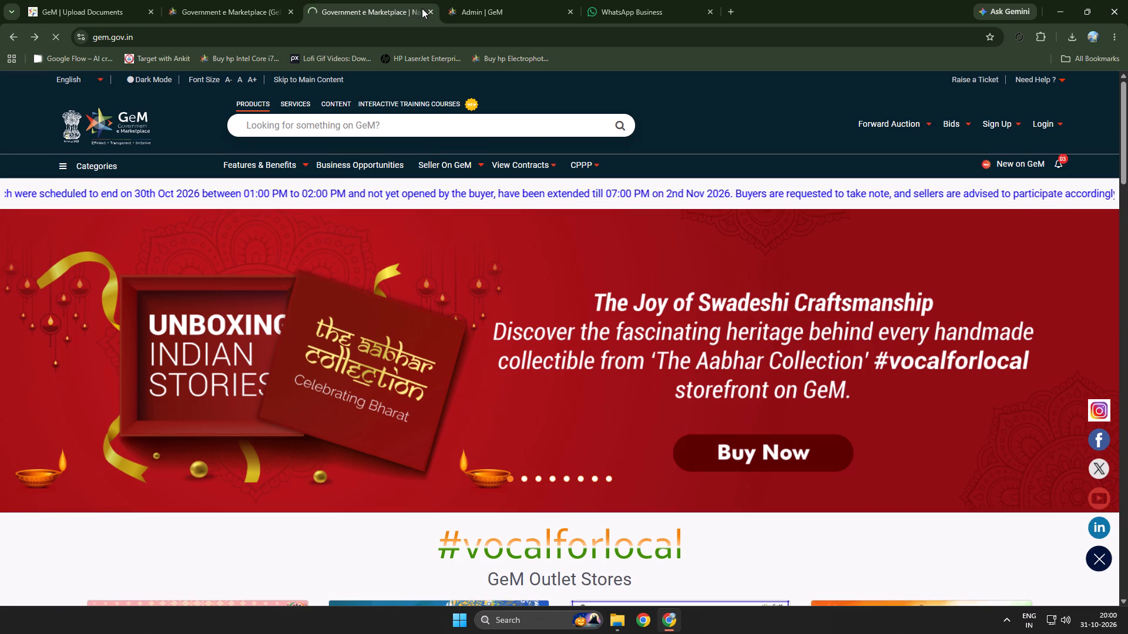
click(431, 10)
Choose the HP India Sales Pvt Ltd reseller authorization in the Offering Quantity & Price section of the HP printer's form.
click(380, 0)
click(827, 249)
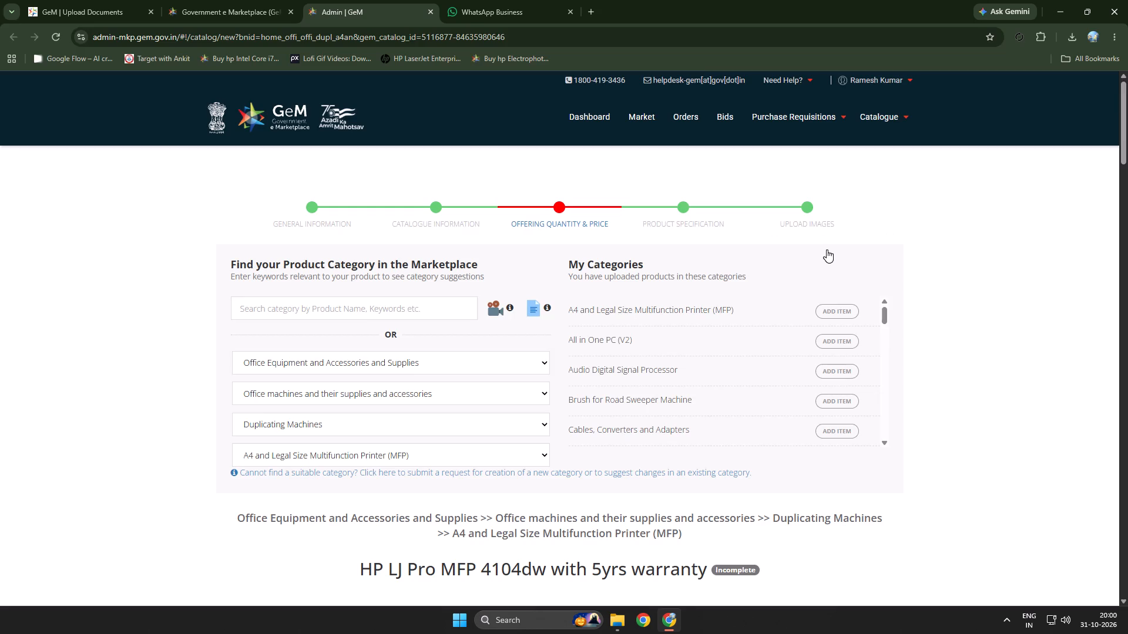
scroll(730, 287, down, 6)
scroll(668, 294, down, 5)
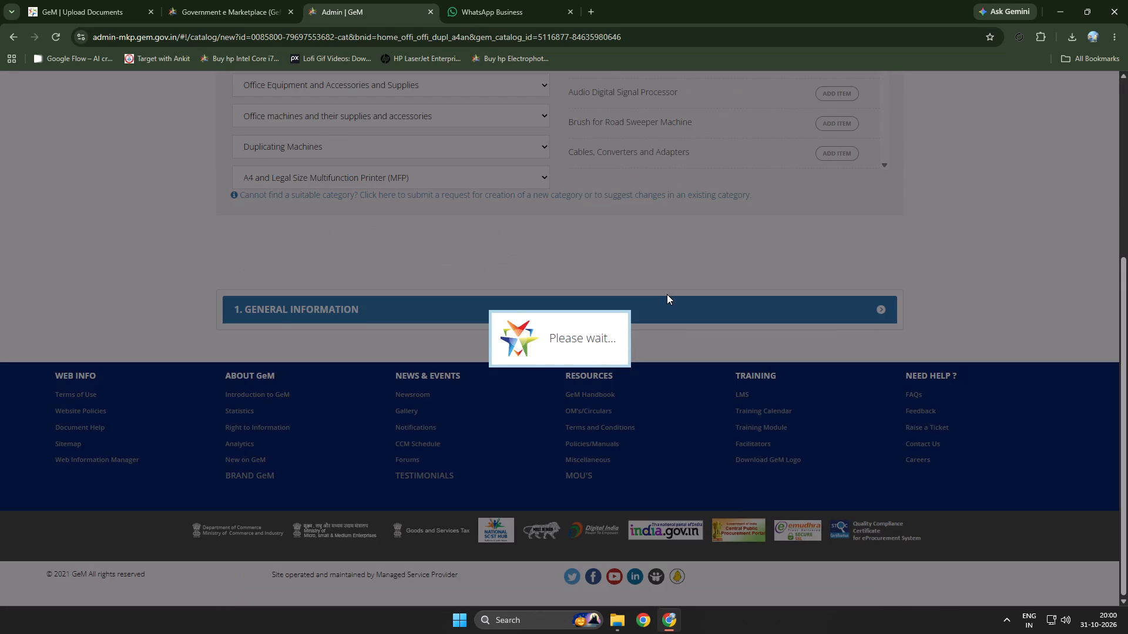
scroll(664, 296, down, 5)
scroll(637, 282, up, 4)
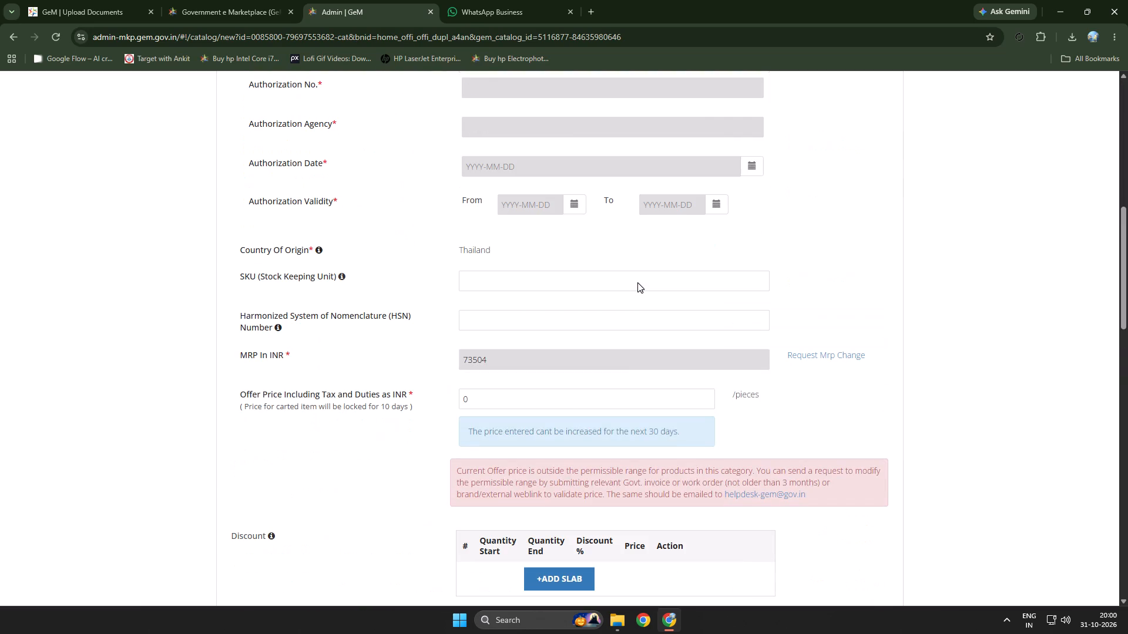
scroll(637, 282, up, 1)
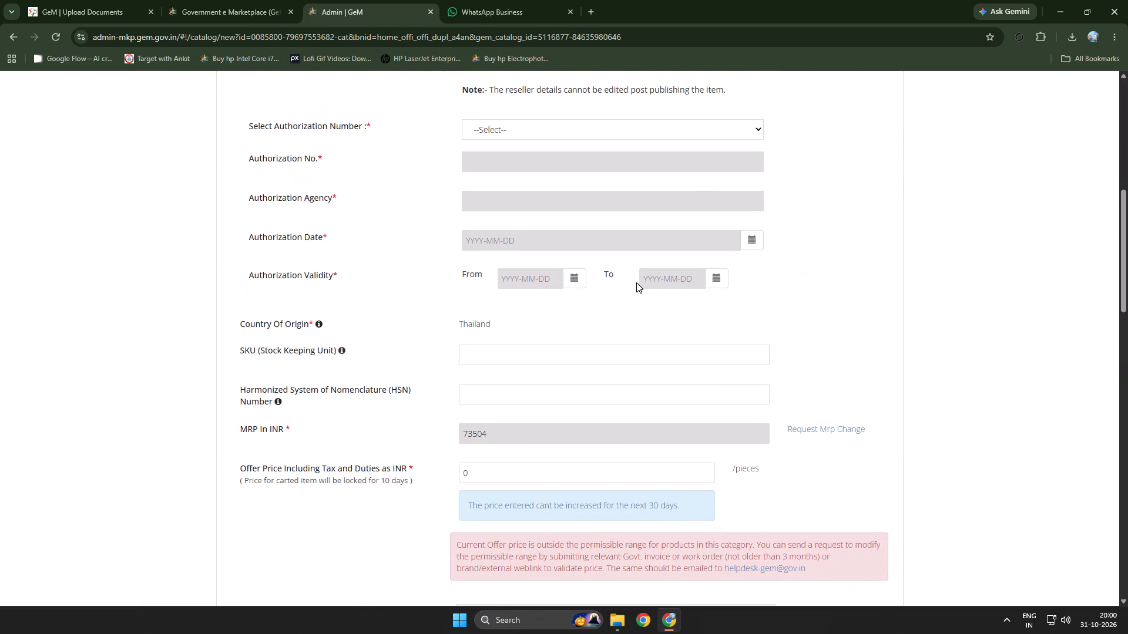
click(508, 124)
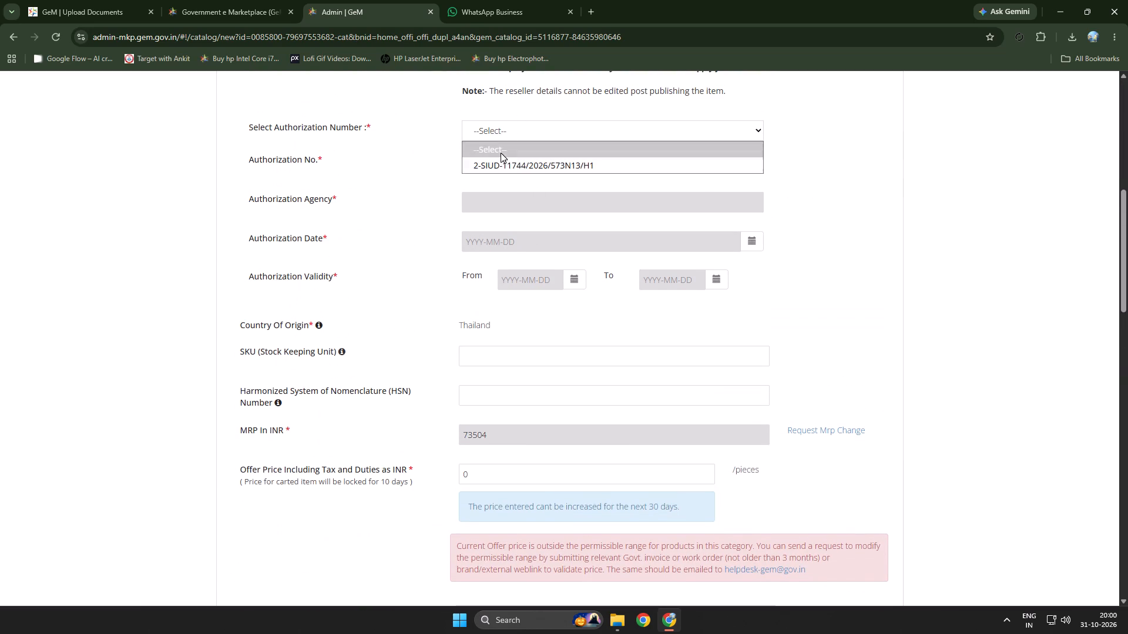
click(501, 156)
Examine the HP printer form's Catalogue Information and Offering Quantity & Price sections, including authorization, origin, price and delivery fields.
scroll(367, 319, down, 6)
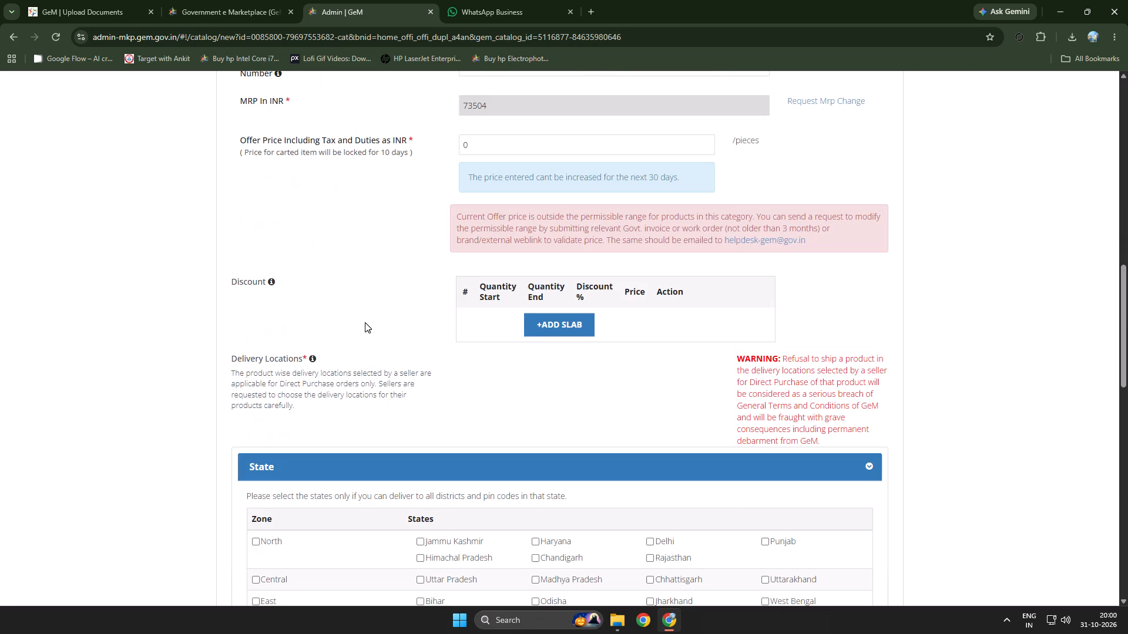
scroll(365, 322, up, 5)
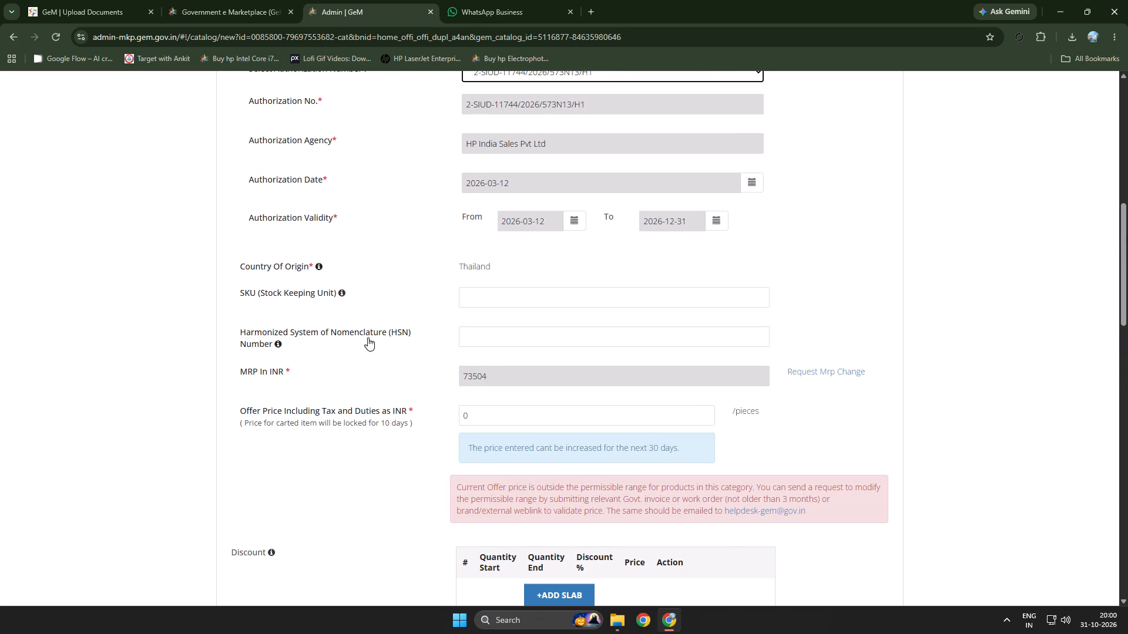
scroll(372, 355, up, 5)
click(409, 187)
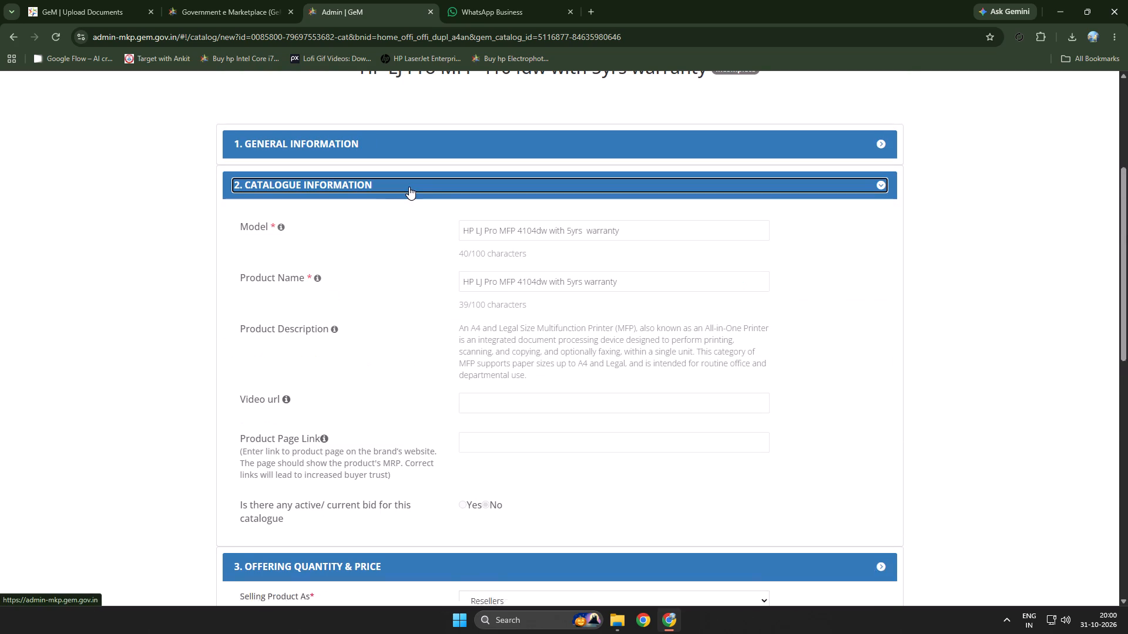
scroll(377, 277, down, 5)
click(383, 282)
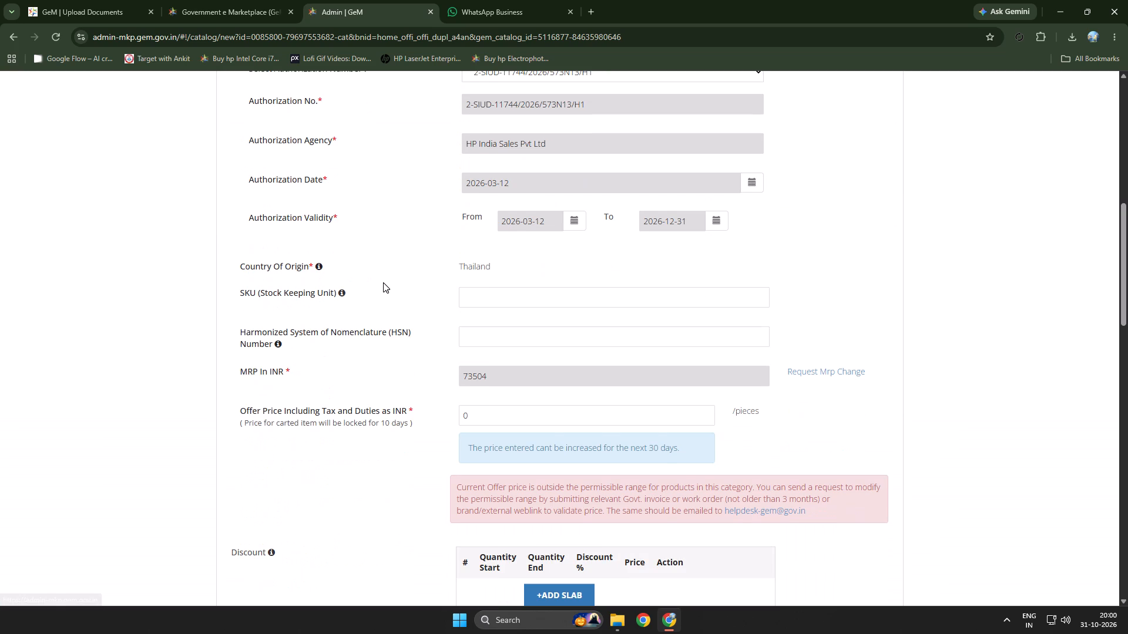
scroll(383, 282, down, 17)
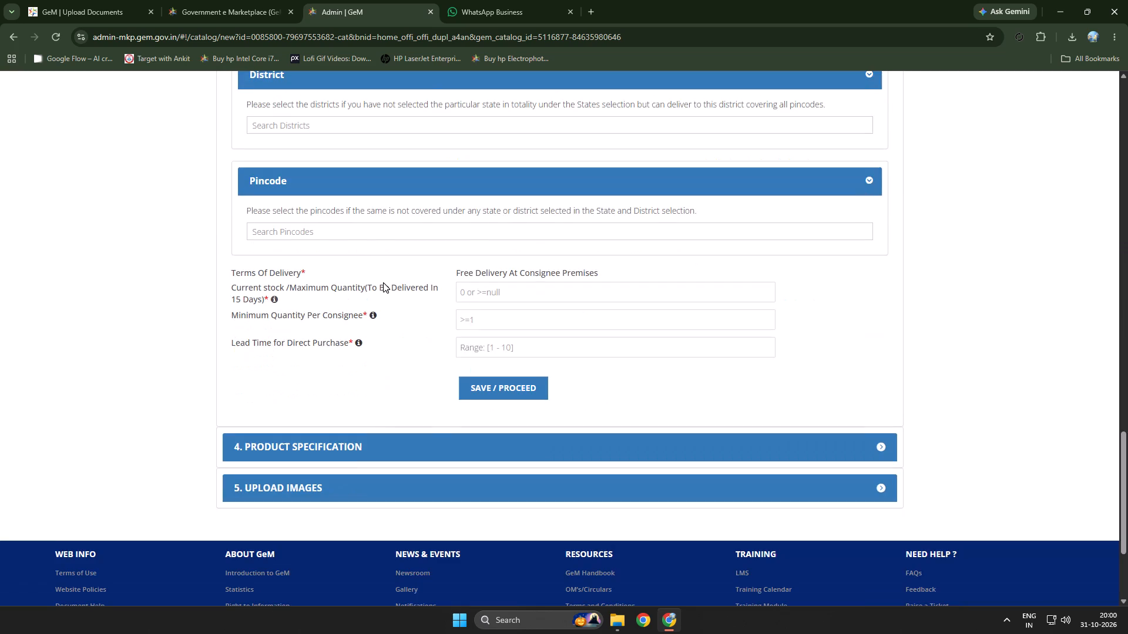
Return from the marketplace's keyword category results to the A4 and Legal Size Multifunction Printer (MFP) listing.
click(243, 0)
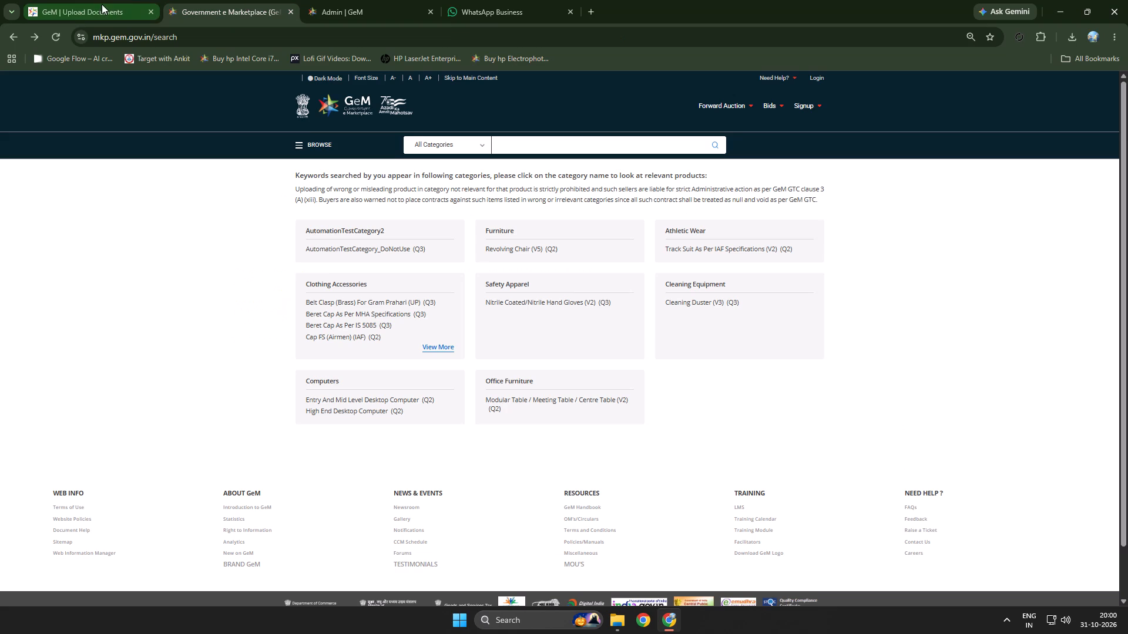
drag(235, 0, 217, 7)
click(18, 37)
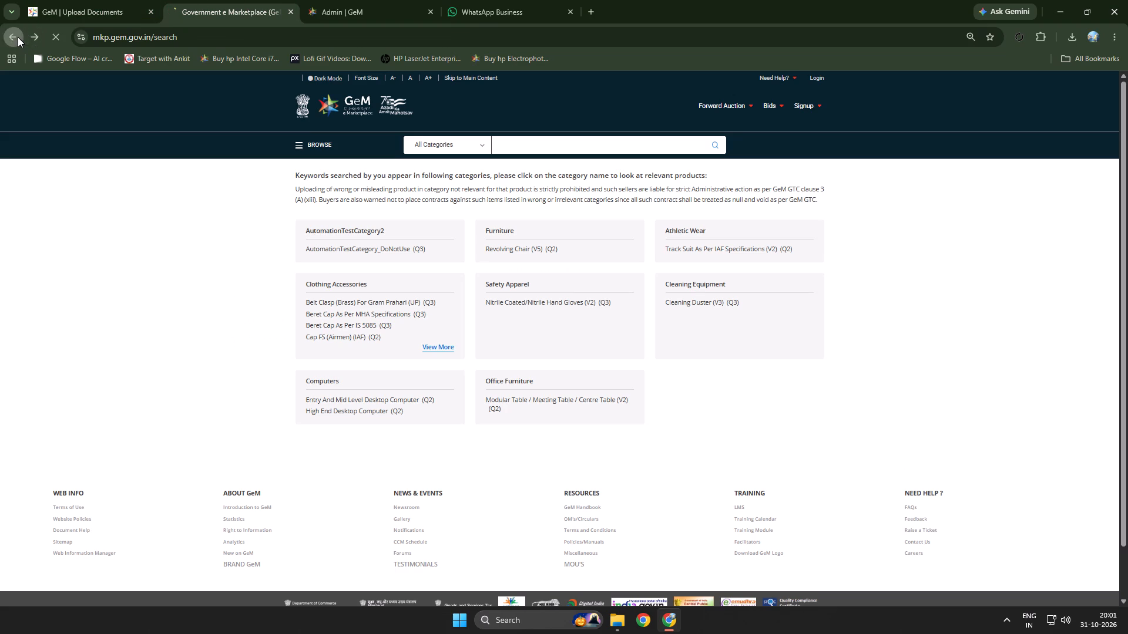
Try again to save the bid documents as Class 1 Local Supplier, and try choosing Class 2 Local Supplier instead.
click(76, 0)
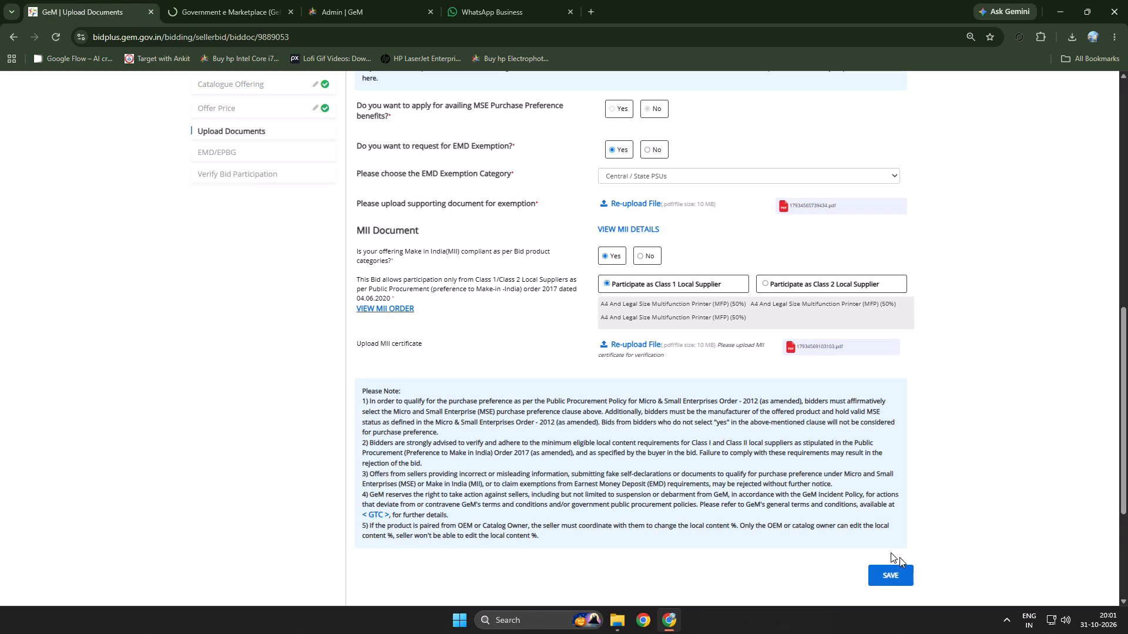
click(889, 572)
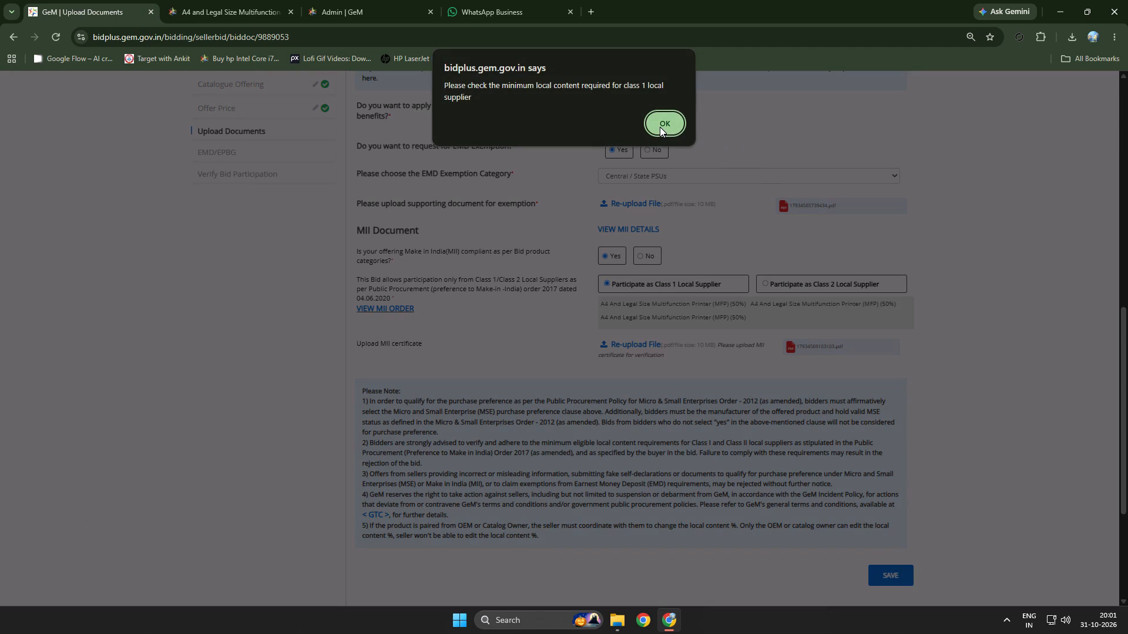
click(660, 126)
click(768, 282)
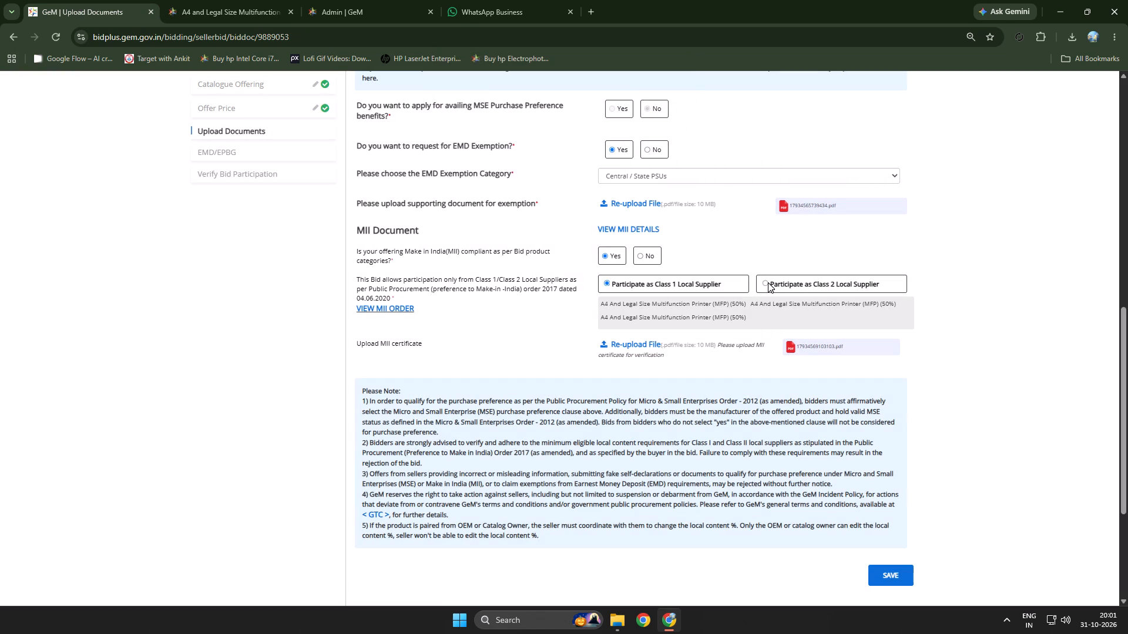
Open the GeM login from the A4 and Legal Size Multifunction Printer (MFP) listing.
click(233, 0)
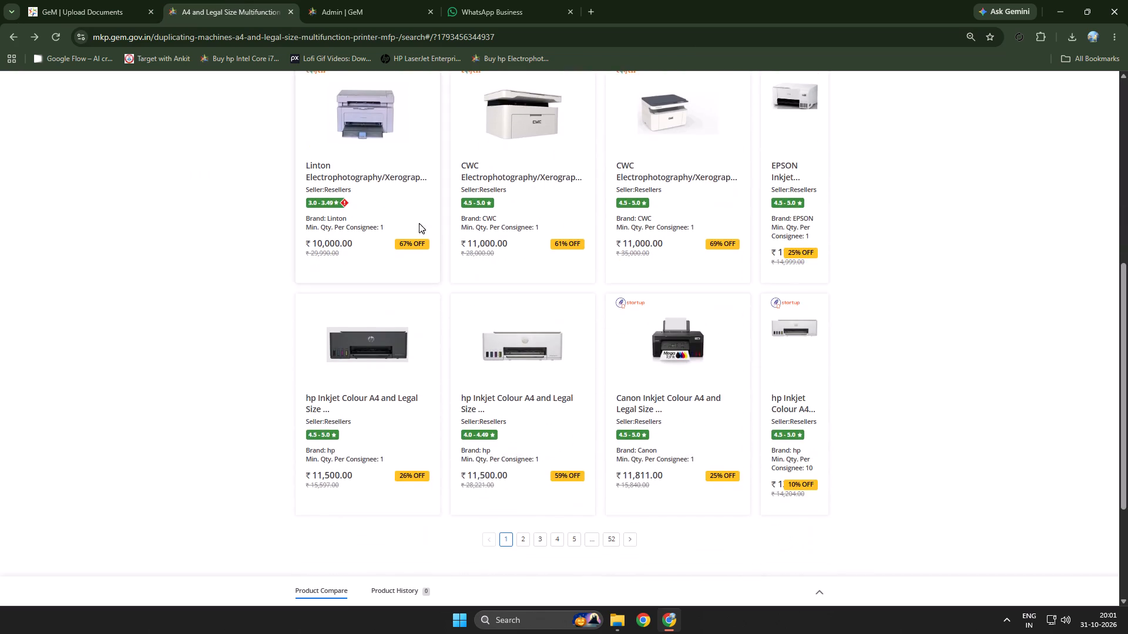
scroll(649, 208, up, 15)
click(813, 69)
click(816, 73)
click(808, 81)
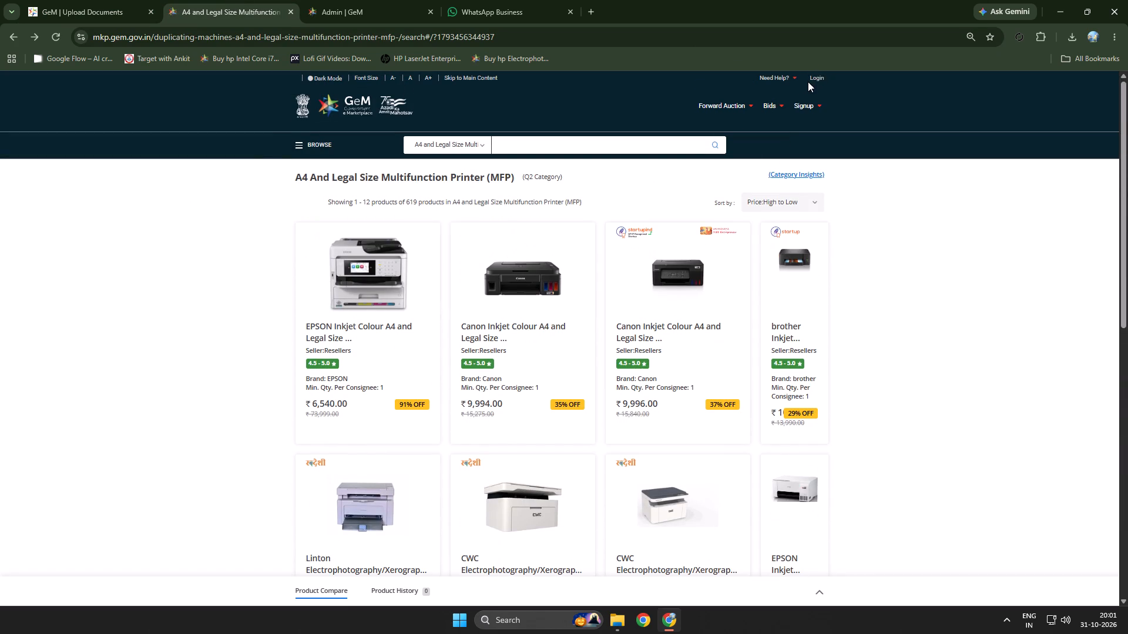
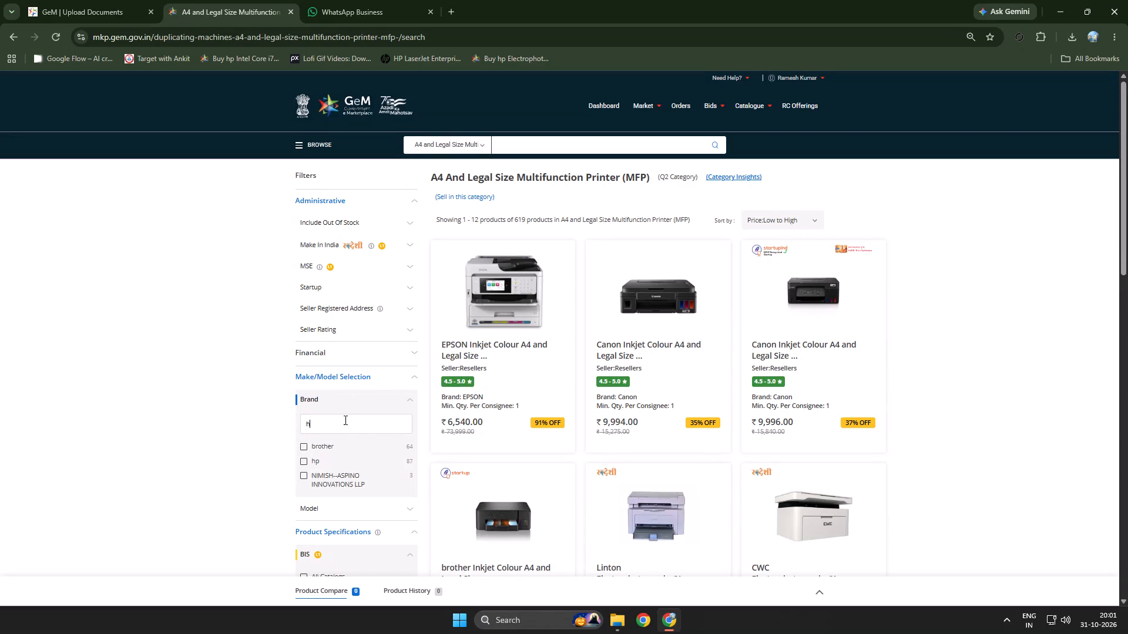
Filter the A4 and Legal Size MFP listing to the hp brand with 3 years of extended warranty.
key(p)
click(334, 444)
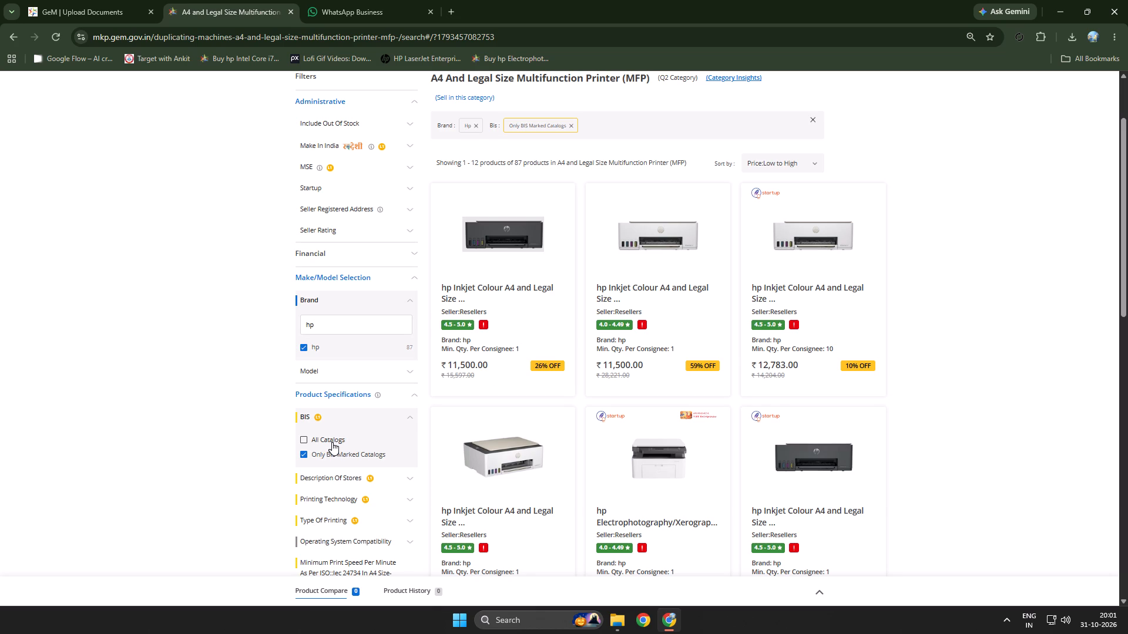
scroll(386, 402, down, 1)
click(372, 427)
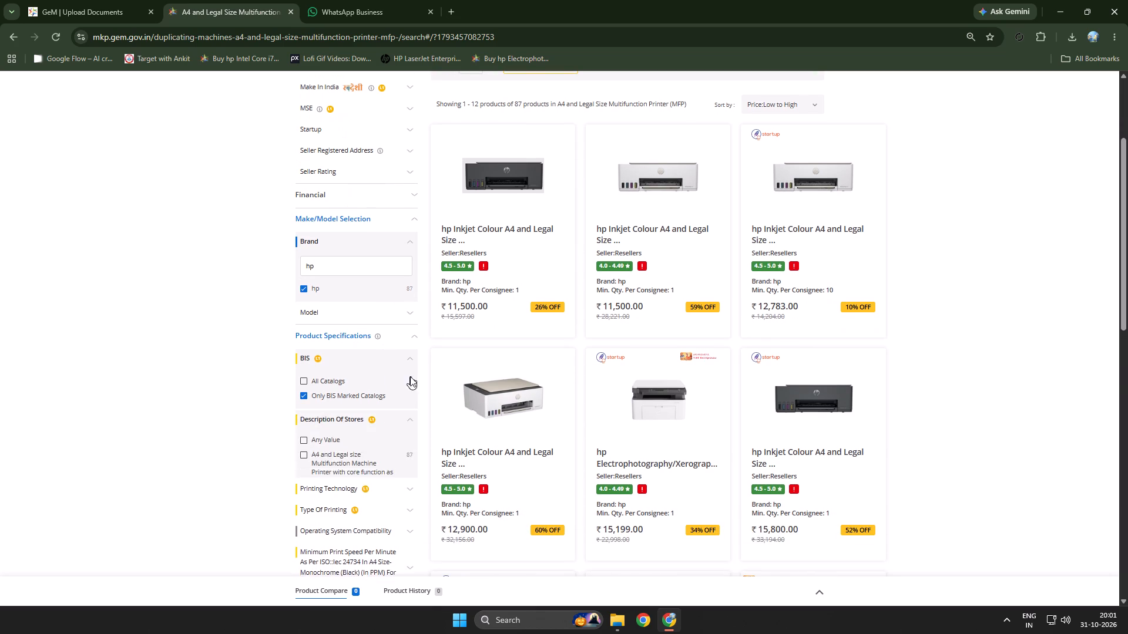
scroll(411, 372, down, 16)
click(389, 303)
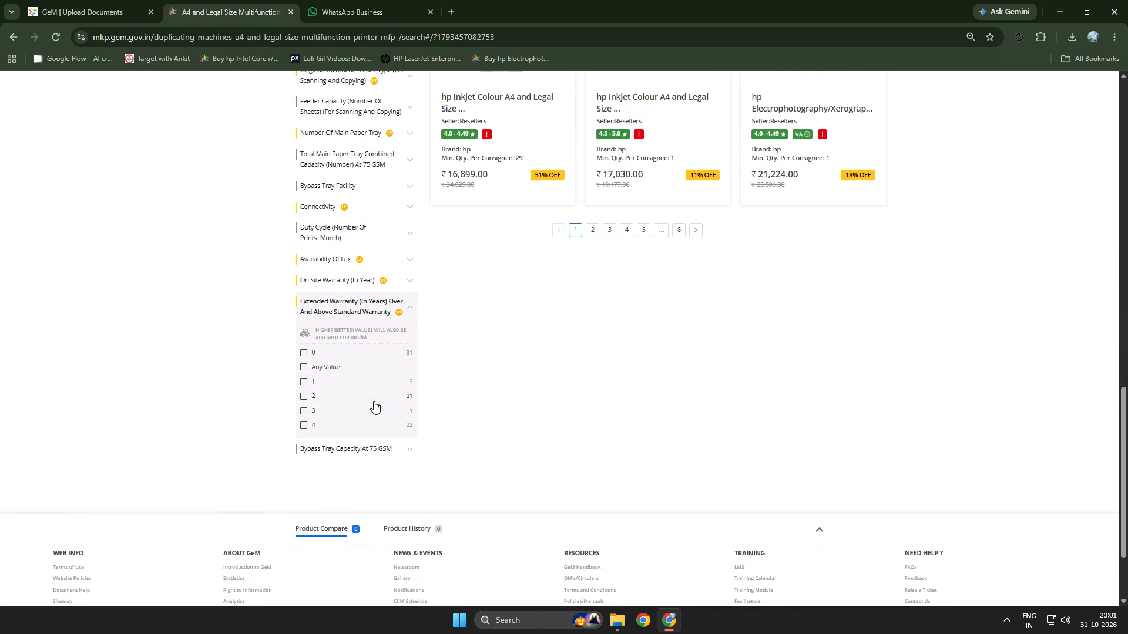
click(348, 409)
Examine the HP Laser MFP 355sdnw product page for its Local Content (MII) share, and close the page.
scroll(350, 404, down, 14)
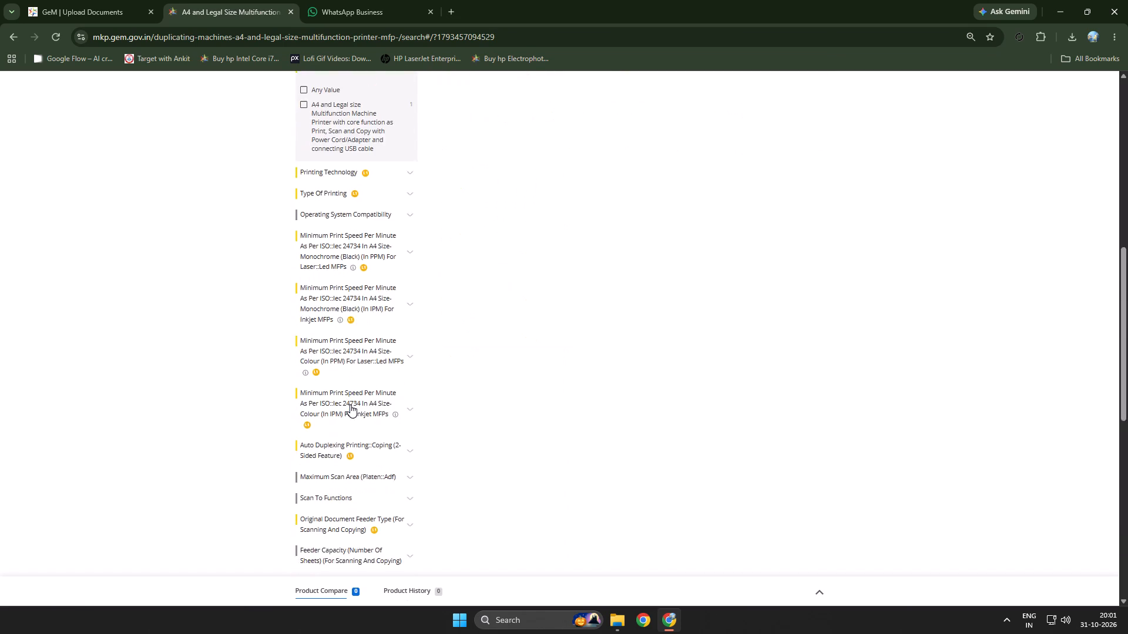
scroll(350, 404, up, 4)
scroll(494, 376, up, 4)
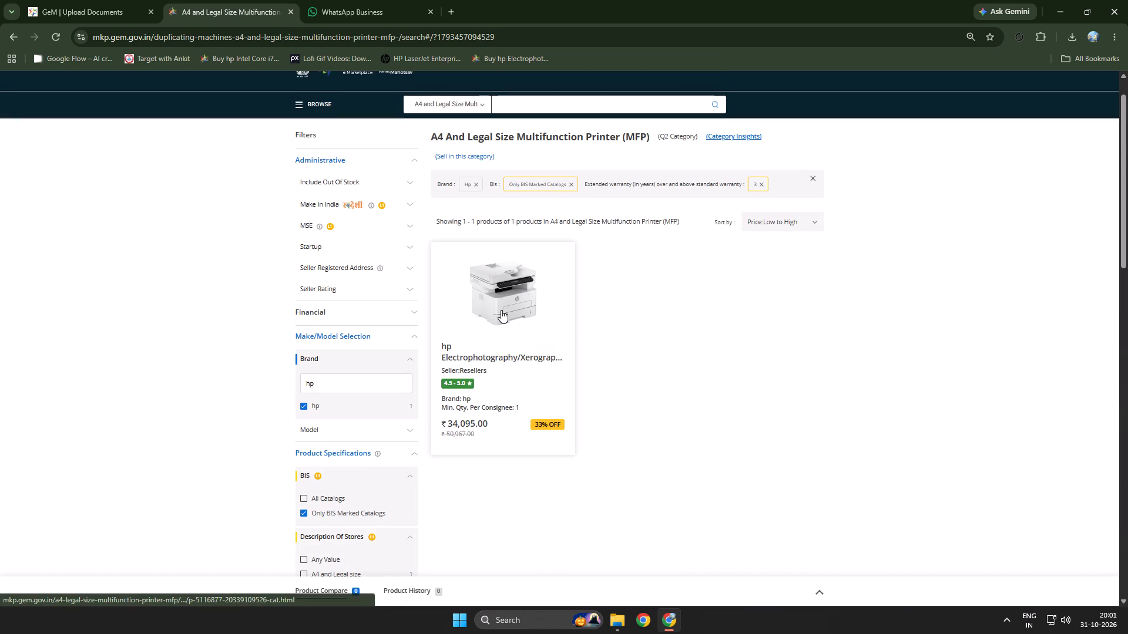
ctrl+click(501, 310)
click(367, 0)
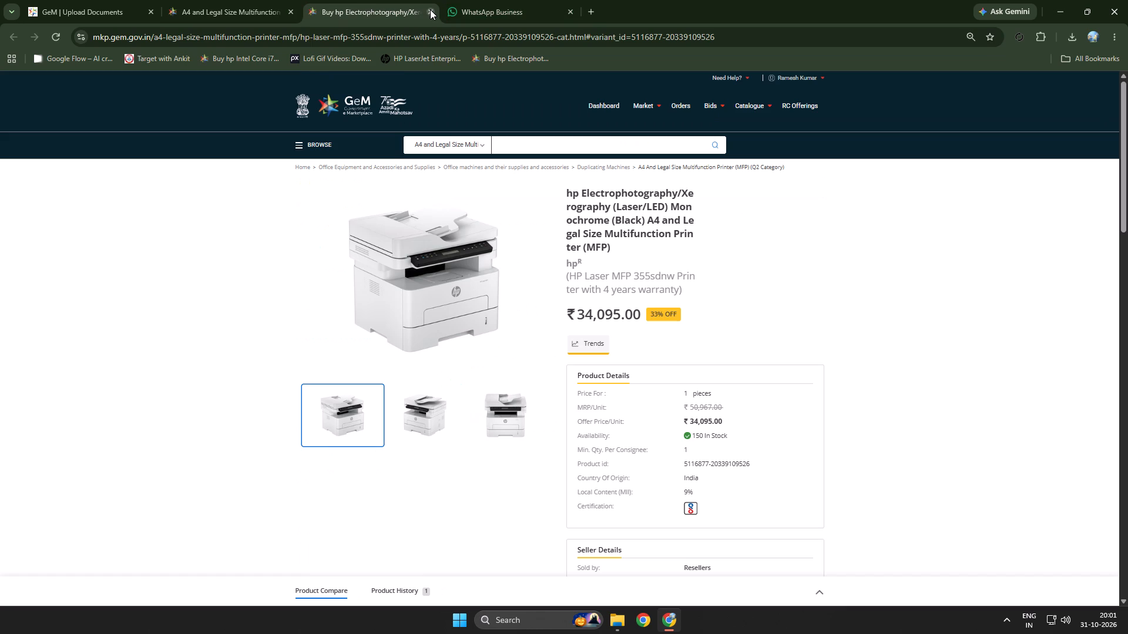
scroll(527, 254, down, 7)
scroll(527, 260, up, 4)
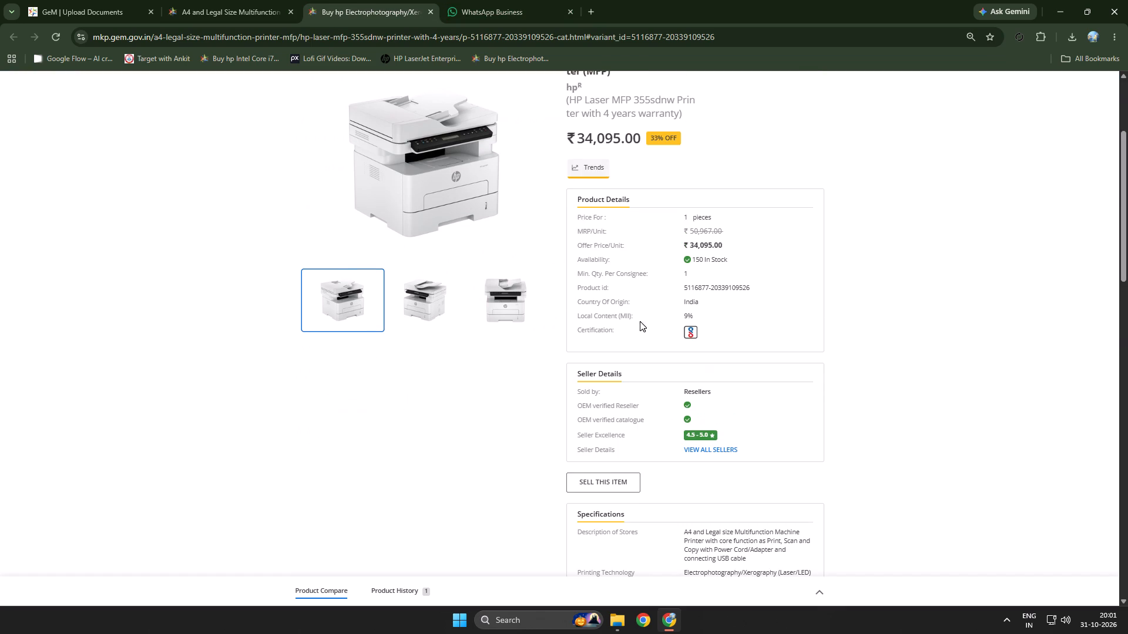
drag(576, 316, 696, 314)
click(219, 0)
click(431, 11)
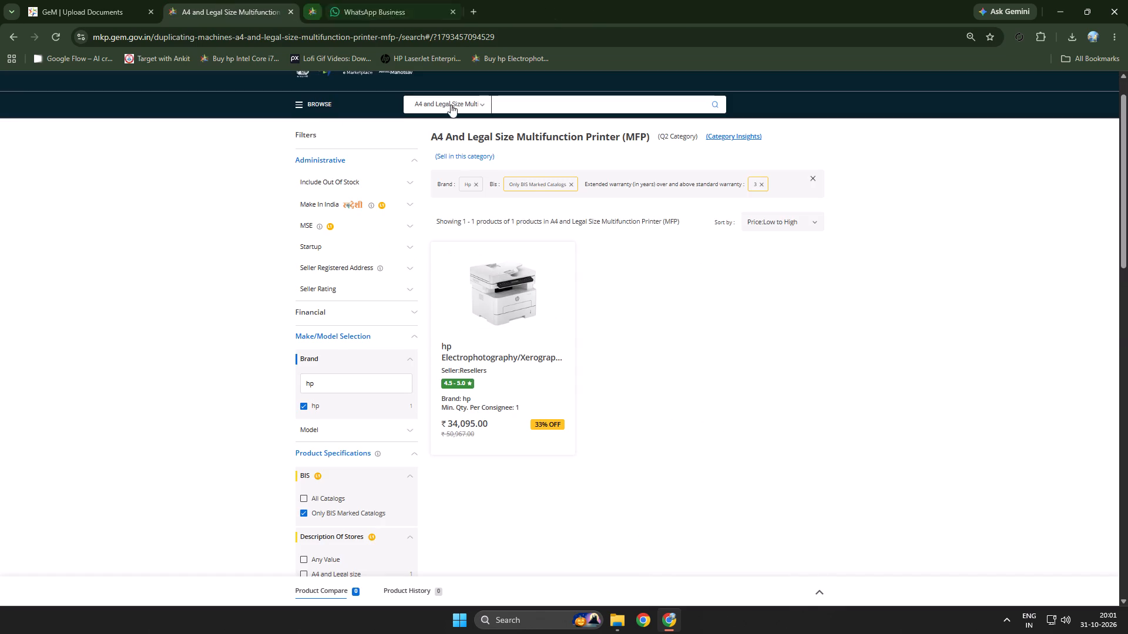
Include 4 years of extended warranty in the filter and sort the listing by price from high to low.
scroll(500, 223, down, 6)
scroll(391, 447, down, 10)
click(348, 409)
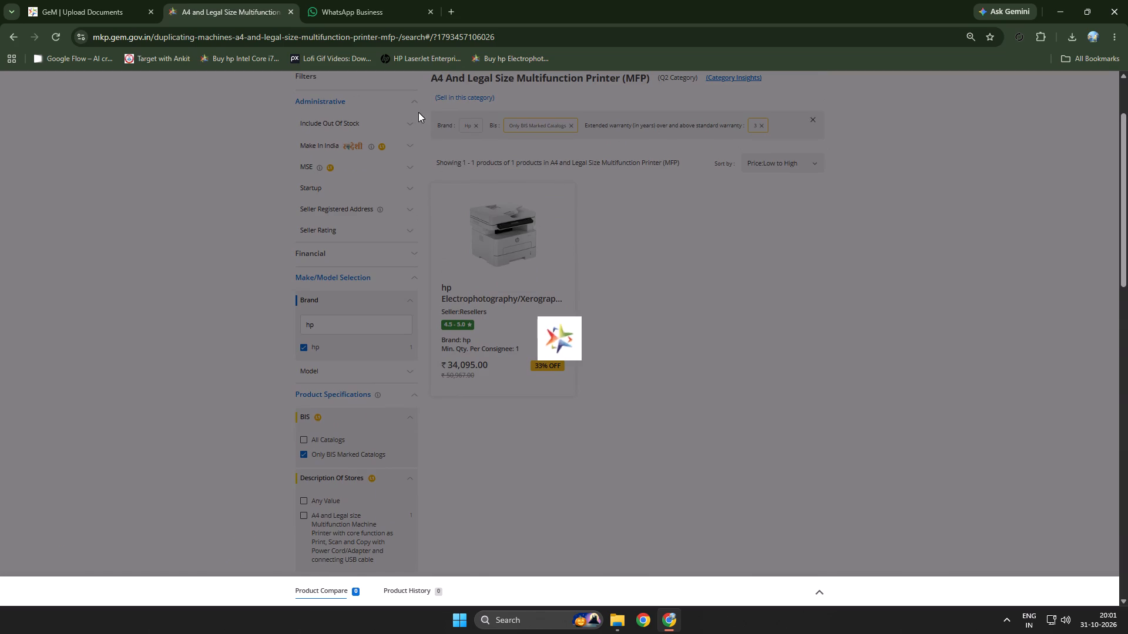
click(800, 159)
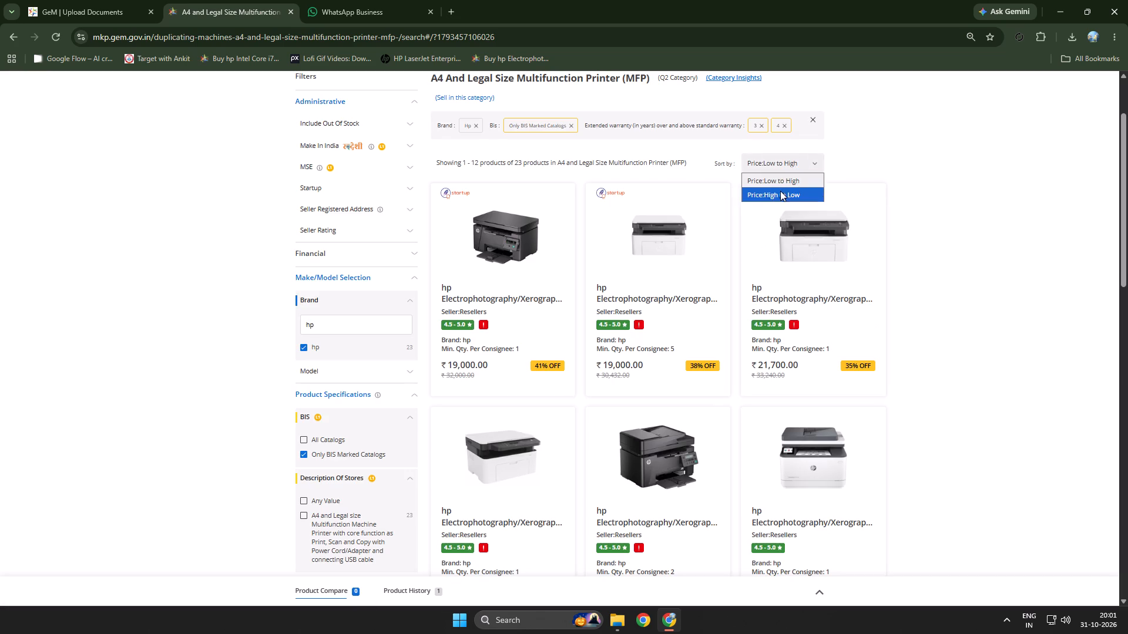
click(781, 194)
Restrict the listing's printing technology to Electrophotography/Xerography (Laser/LED).
scroll(542, 224, down, 6)
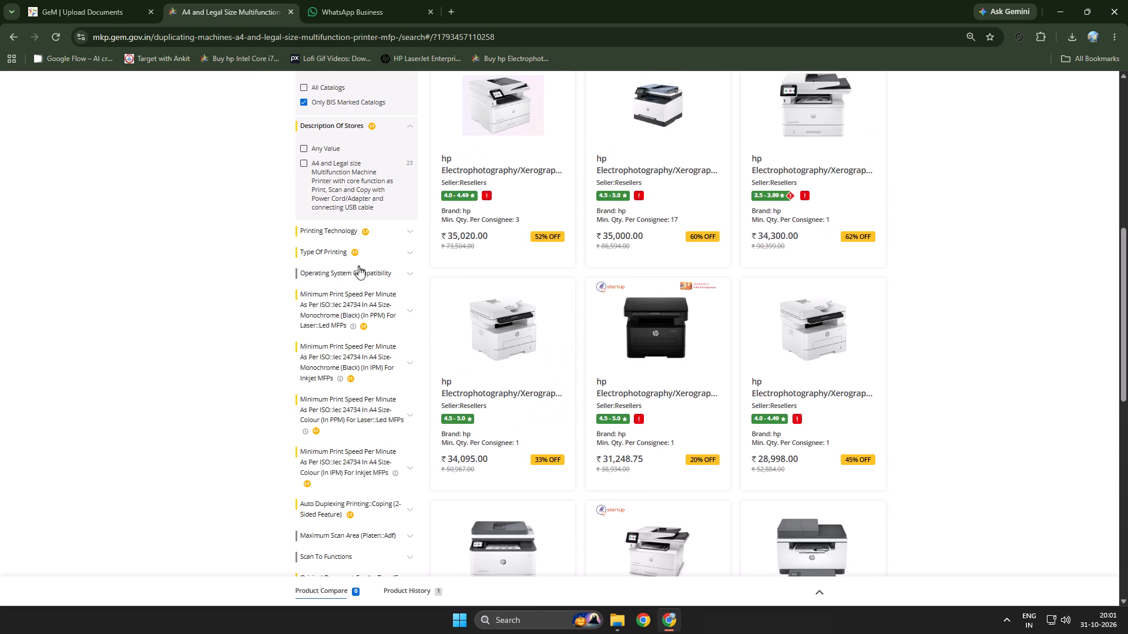
click(358, 267)
click(365, 241)
click(360, 272)
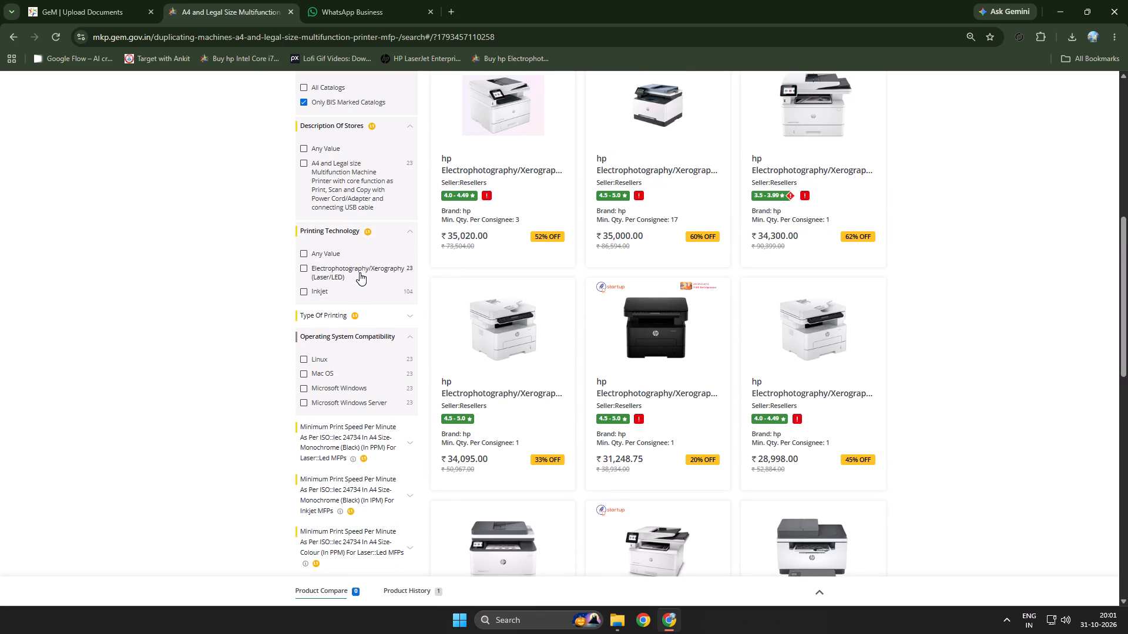
Return to the bid's Catalogue Offering stage and open the catalogue change for item 1.
click(95, 0)
scroll(777, 207, up, 10)
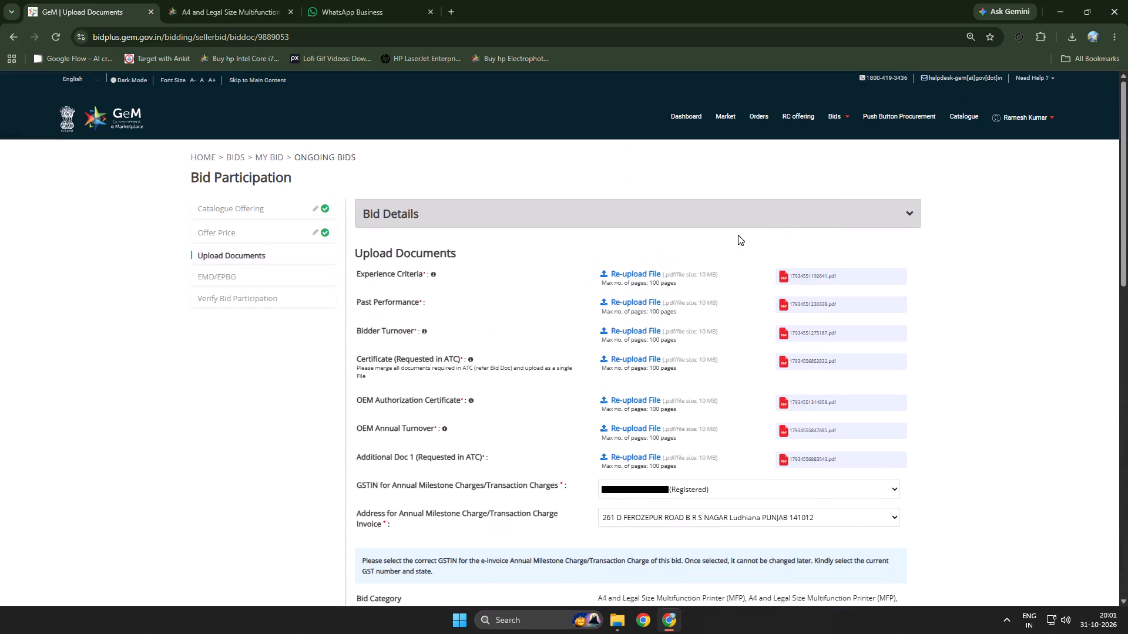
click(240, 210)
click(852, 301)
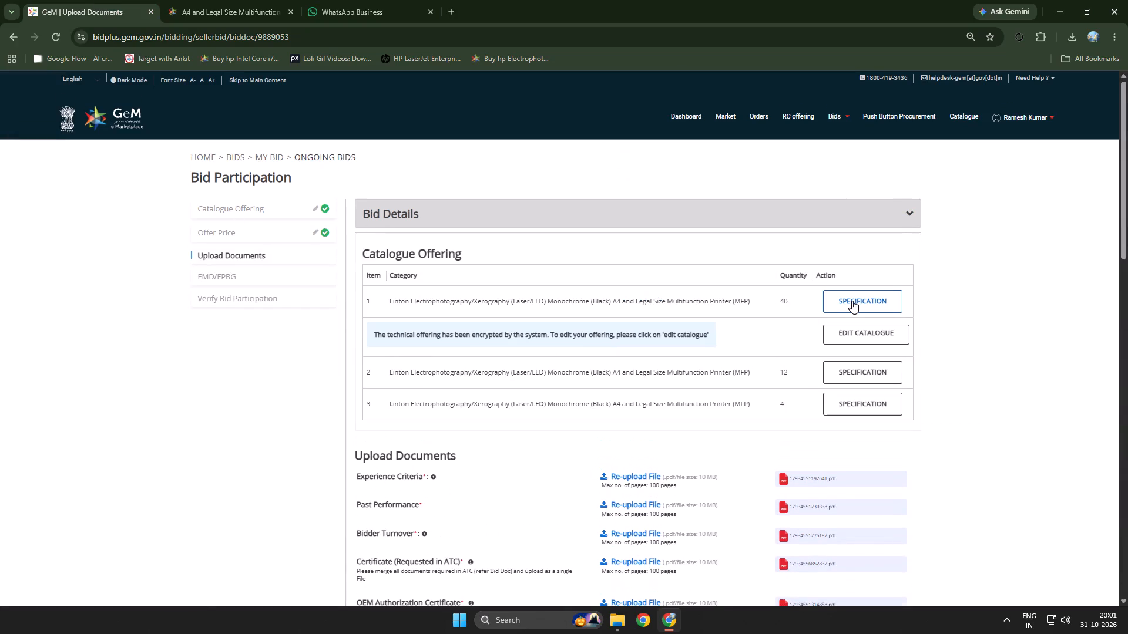
click(857, 305)
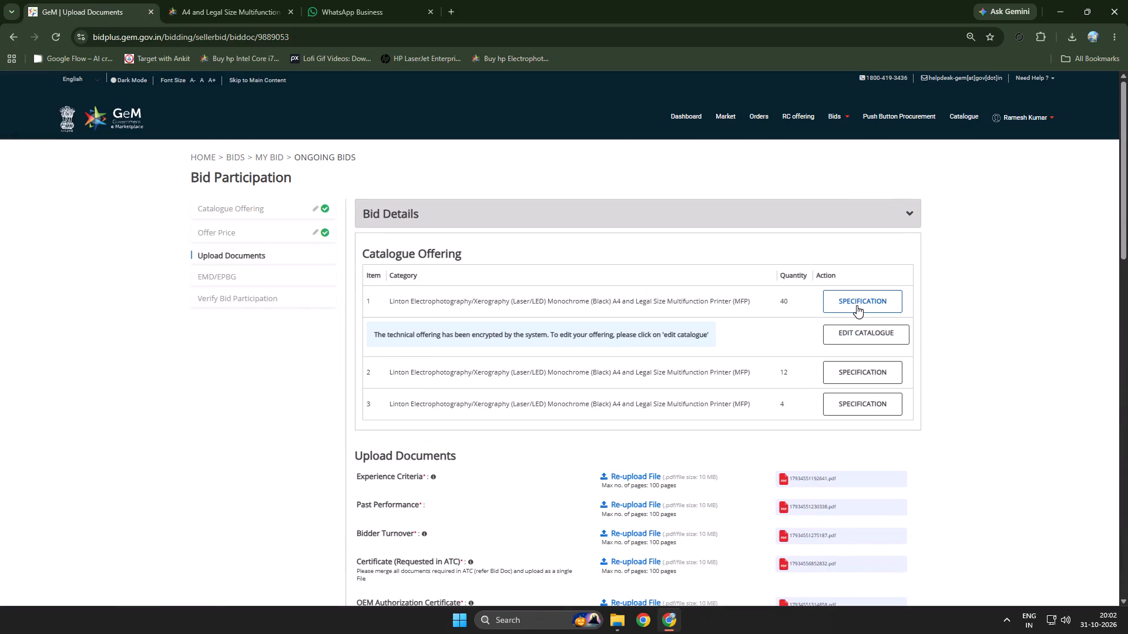
click(857, 305)
click(852, 326)
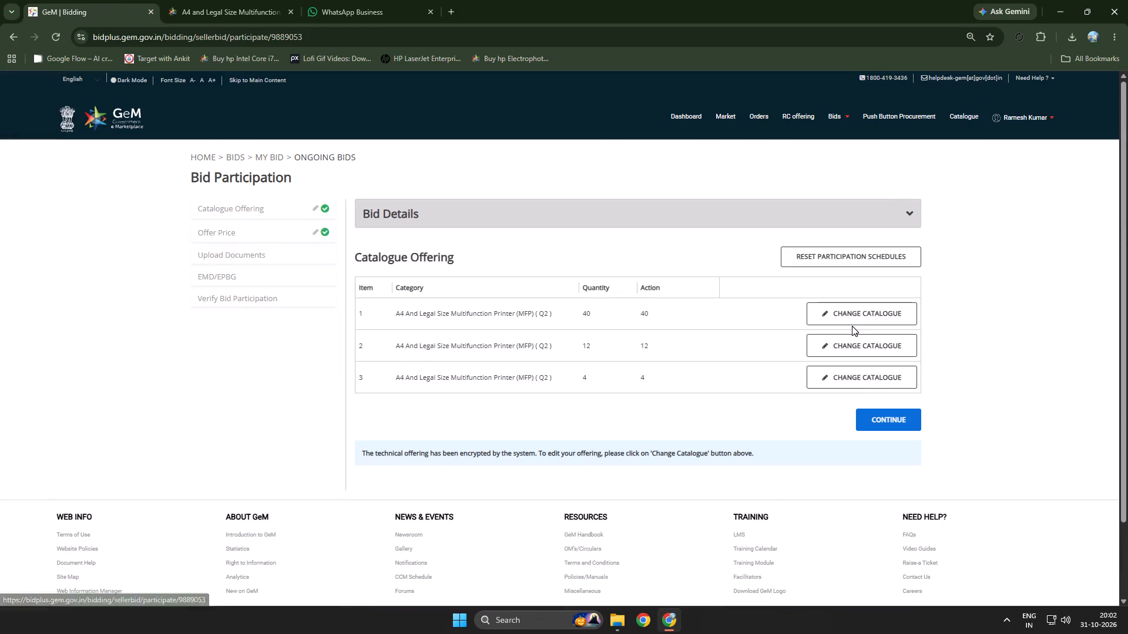
click(847, 315)
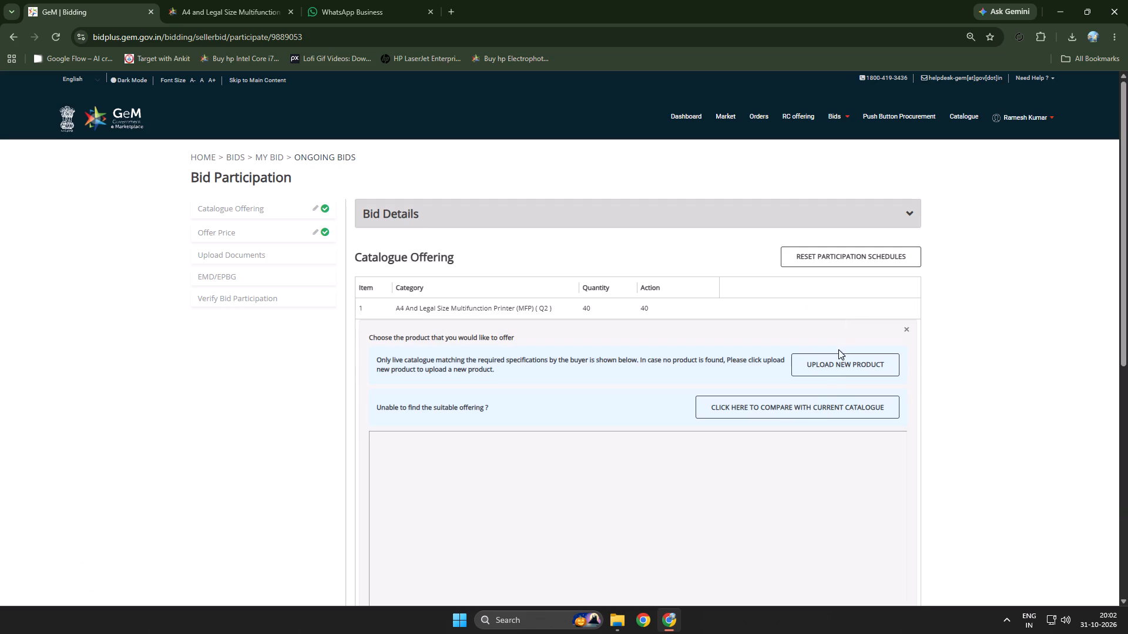
Expand the Bid Details and show the specification requirements for item 1.
click(913, 221)
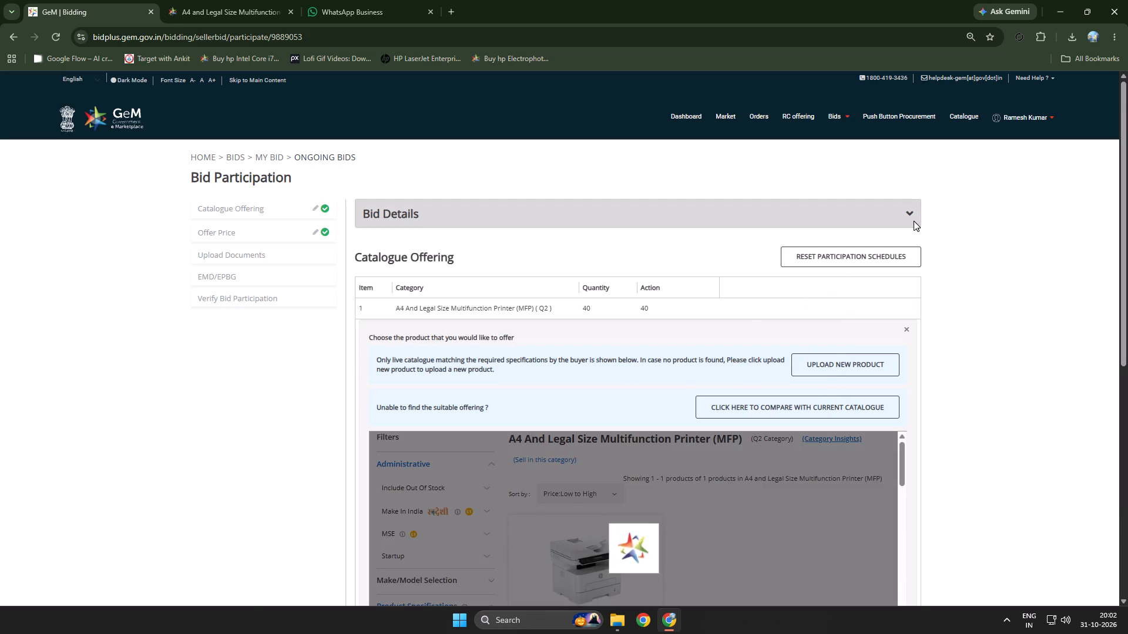
click(911, 214)
scroll(796, 268, down, 5)
click(865, 191)
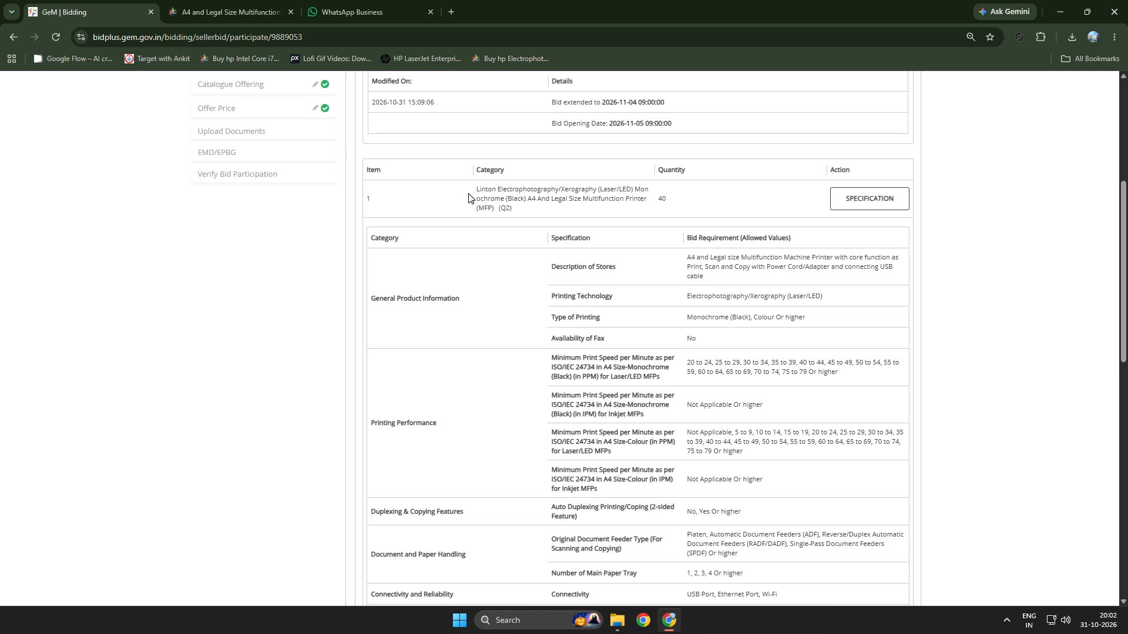
In the filtered marketplace listing, examine the origin and local content of the highest-priced hp printer, and close its page.
click(240, 0)
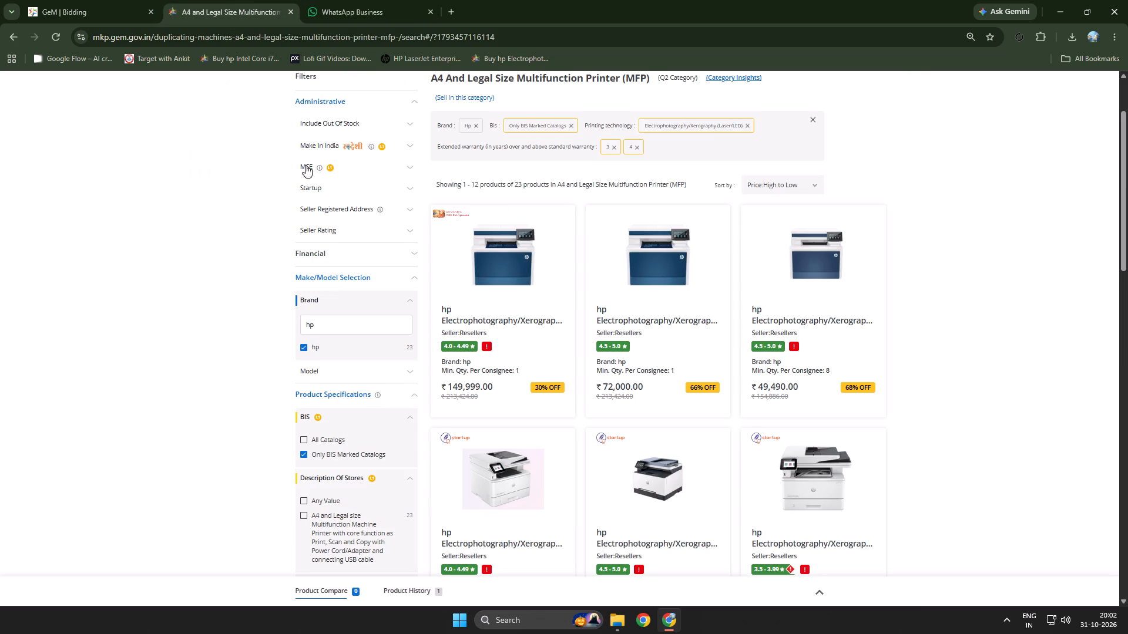
scroll(360, 302, down, 4)
scroll(687, 312, up, 5)
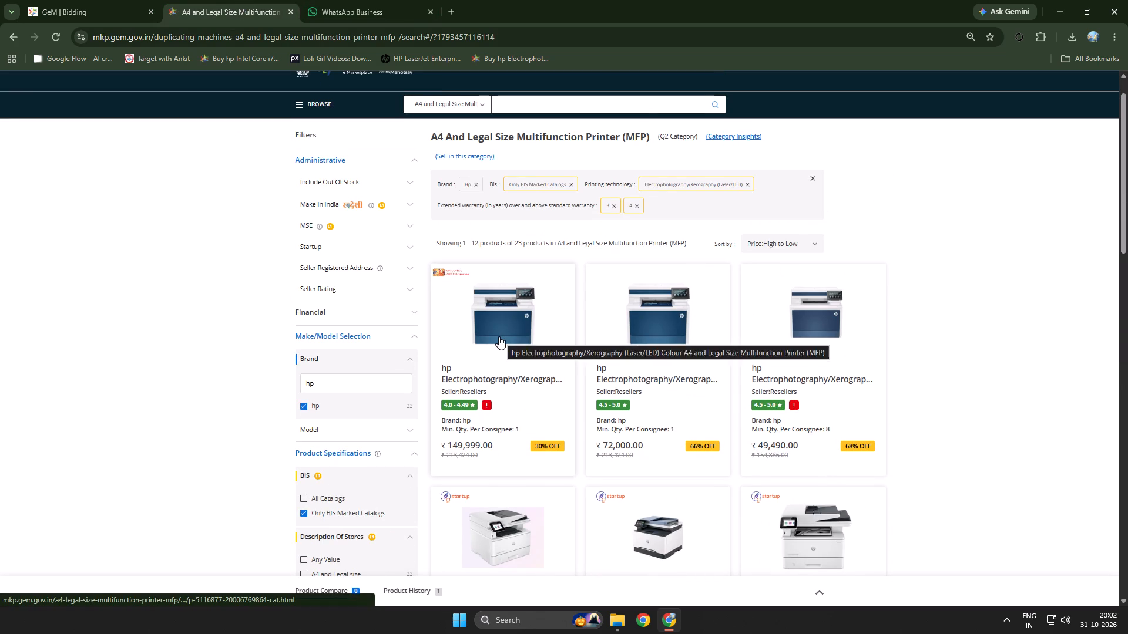
ctrl+click(499, 336)
click(365, 0)
scroll(616, 269, up, 1)
scroll(617, 271, down, 2)
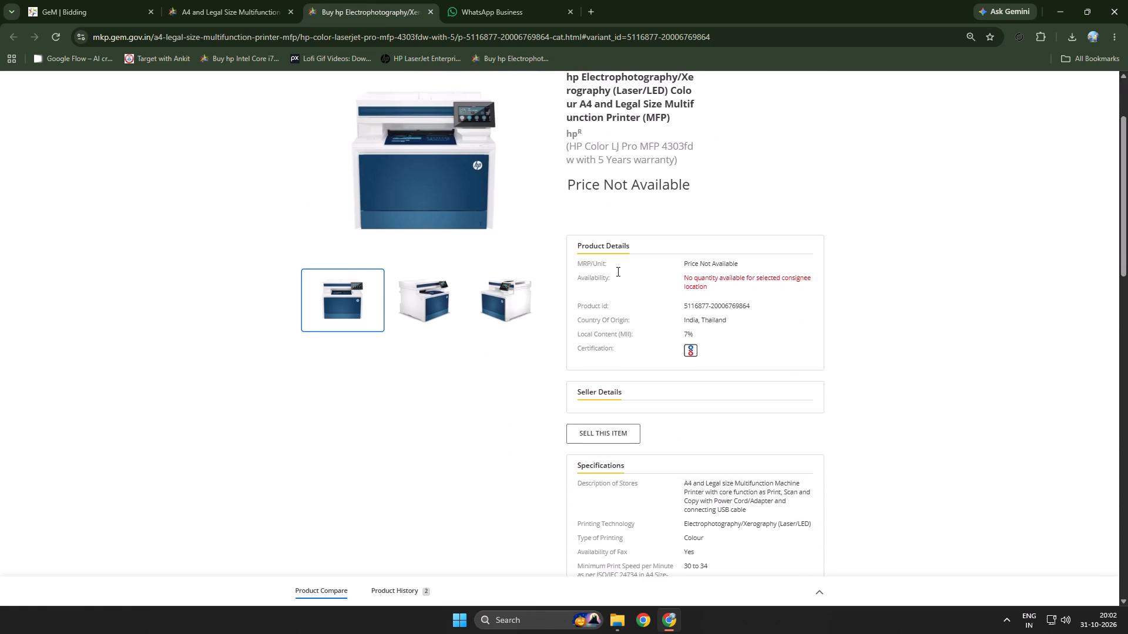
click(432, 7)
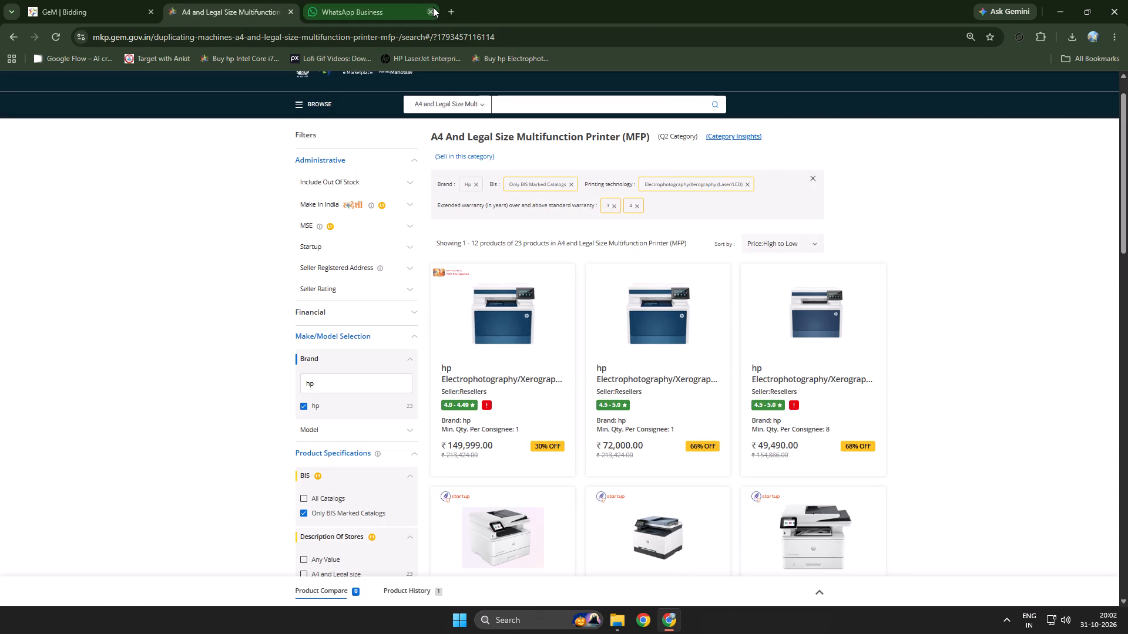
click(432, 9)
Check the origin and local content of the second and third hp printers in the listing, closing each product page.
ctrl+click(668, 304)
click(392, 0)
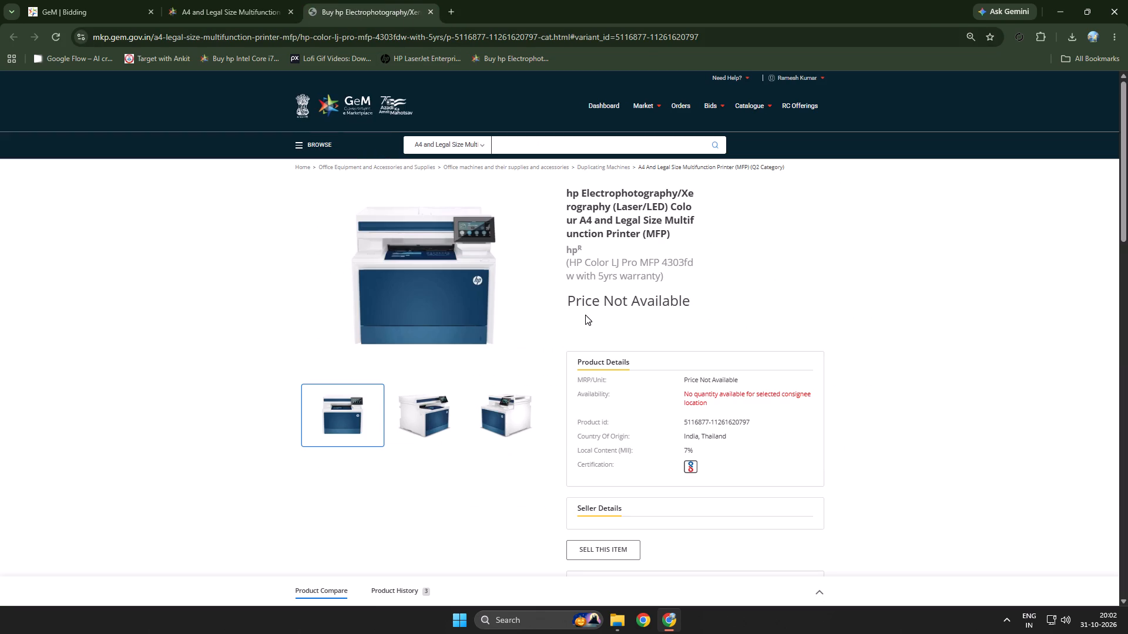
click(435, 10)
click(430, 10)
ctrl+click(820, 342)
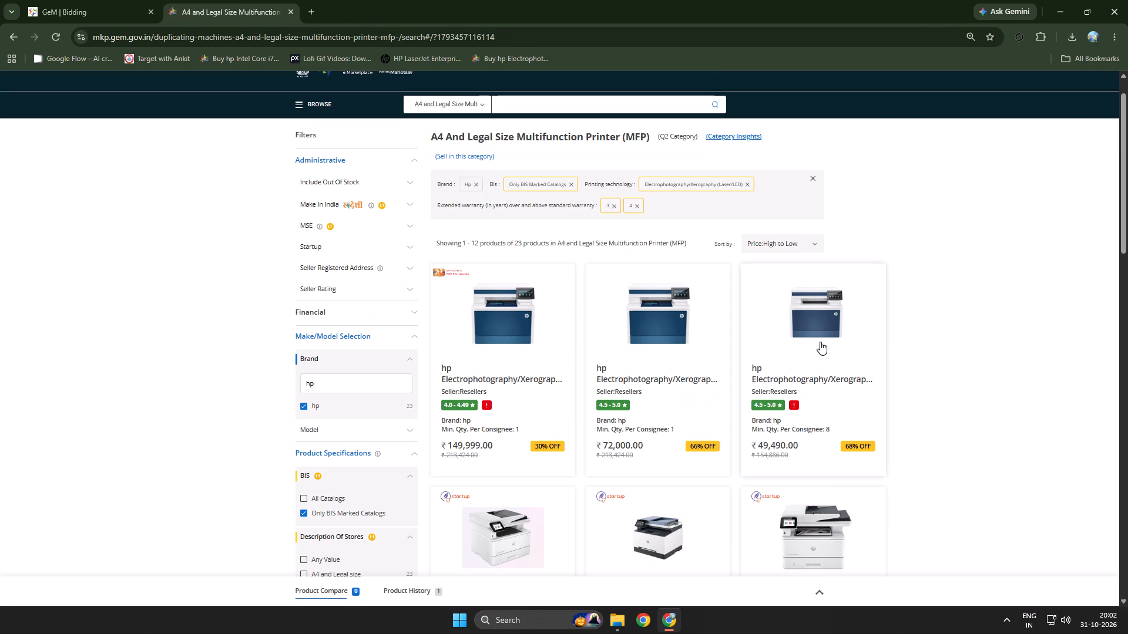
click(420, 5)
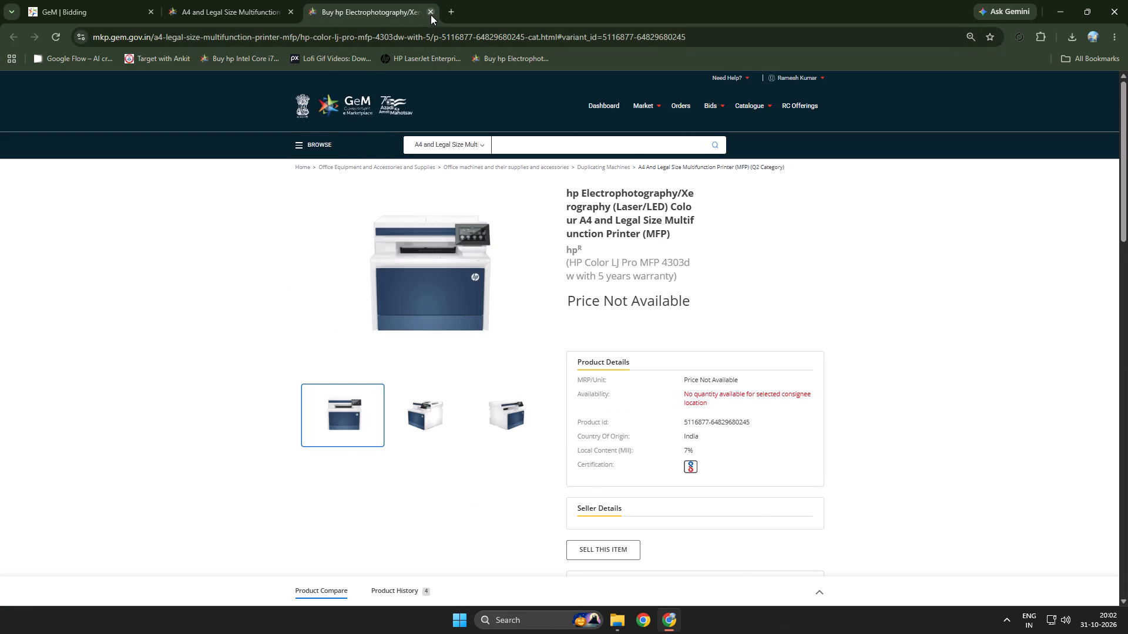
click(429, 14)
Check the product details of three more hp laser MFPs further down the listing, including the HP Laser MFP 323dnw.
scroll(588, 215, down, 7)
ctrl+click(509, 337)
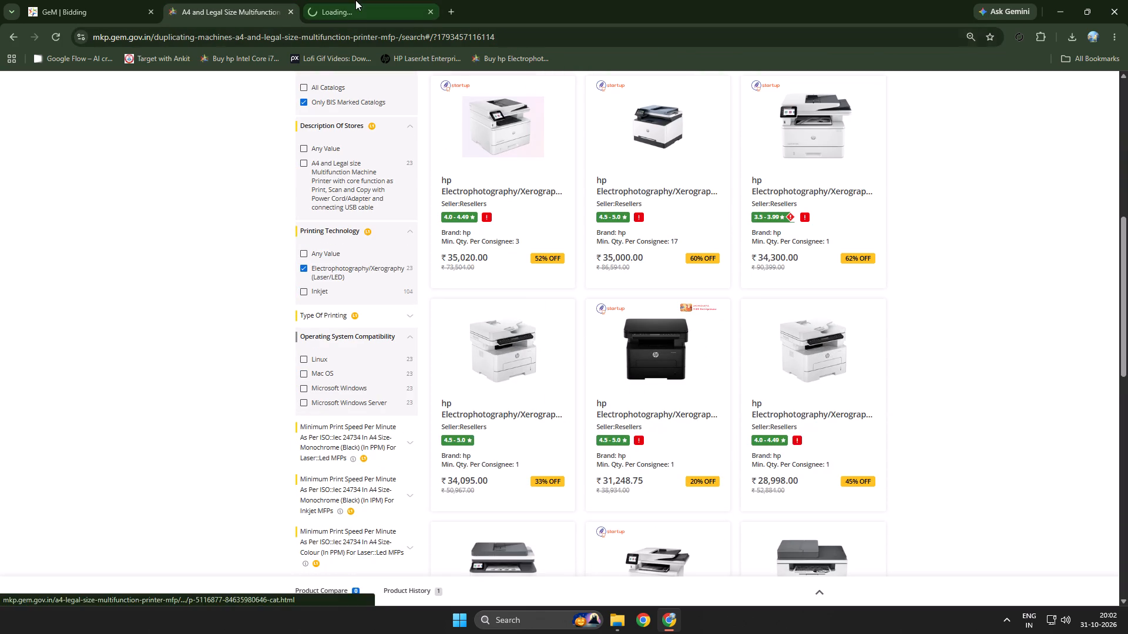
click(355, 0)
click(403, 25)
click(429, 13)
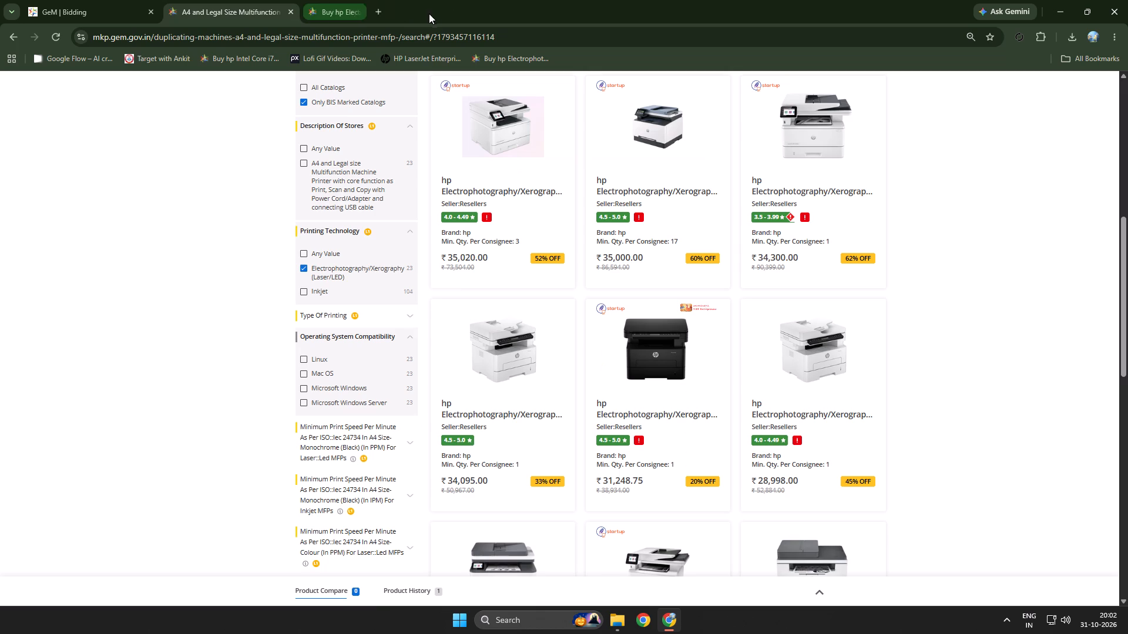
ctrl+click(647, 330)
click(358, 0)
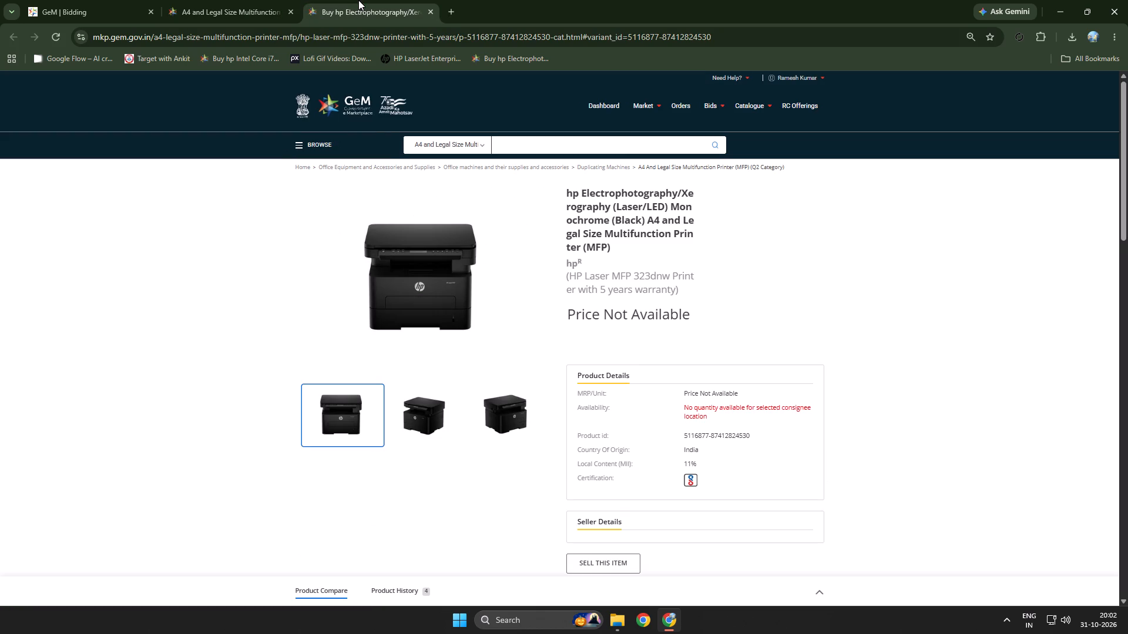
click(436, 7)
click(432, 9)
ctrl+click(787, 347)
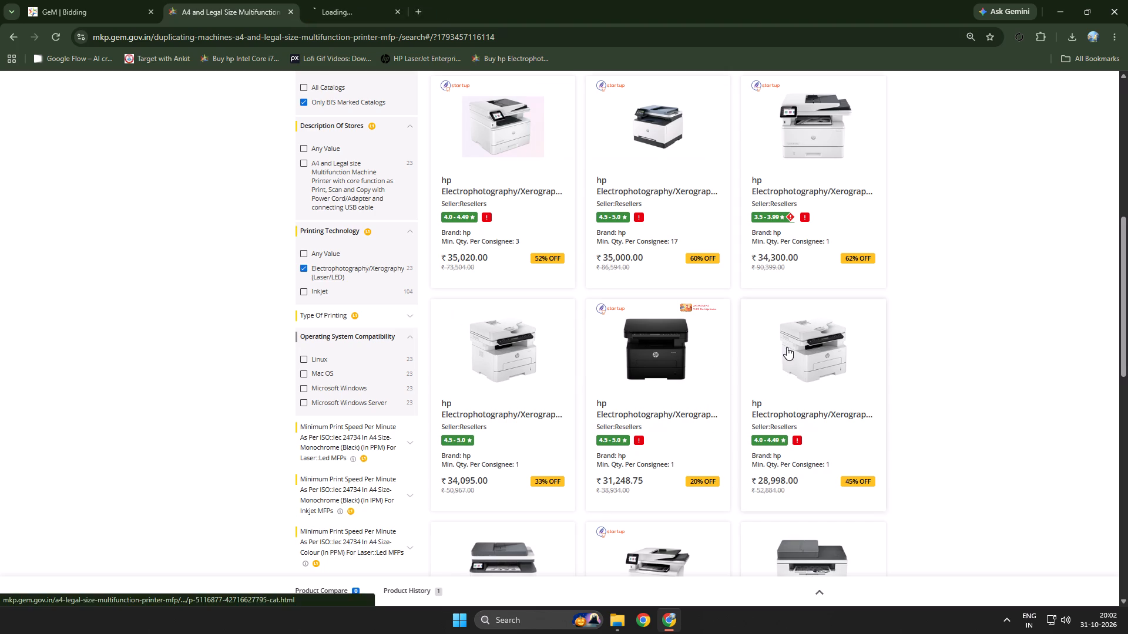
click(390, 0)
click(427, 9)
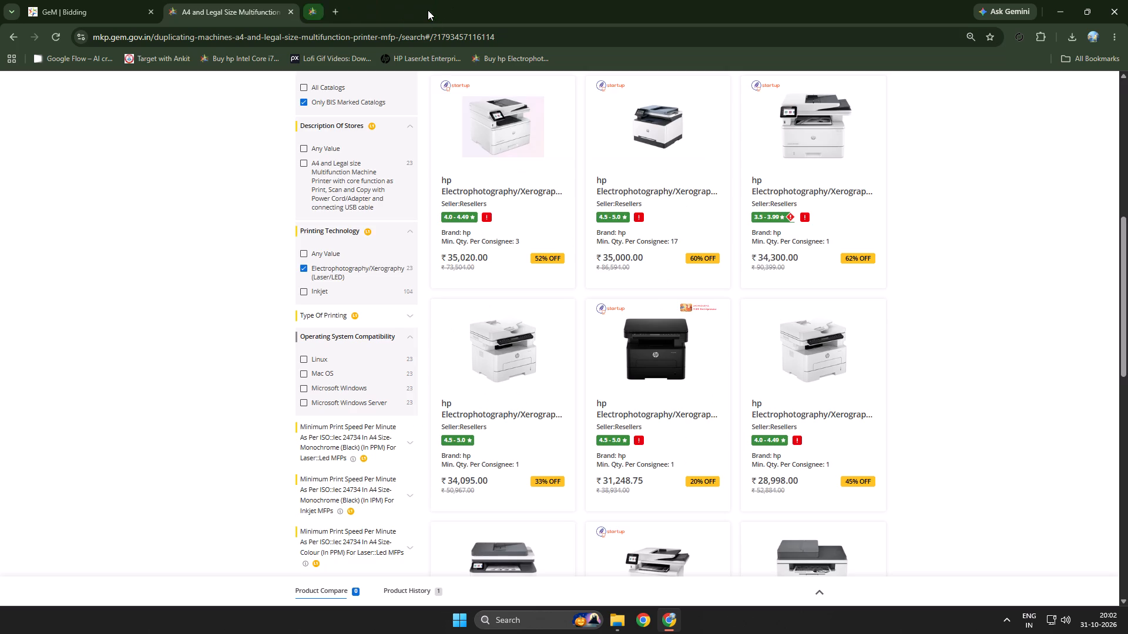
Examine the HP LJ Pro MFP 3104fdn product page, covering its country of origin, seller details and specifications.
scroll(632, 180, down, 4)
ctrl+click(505, 331)
click(311, 0)
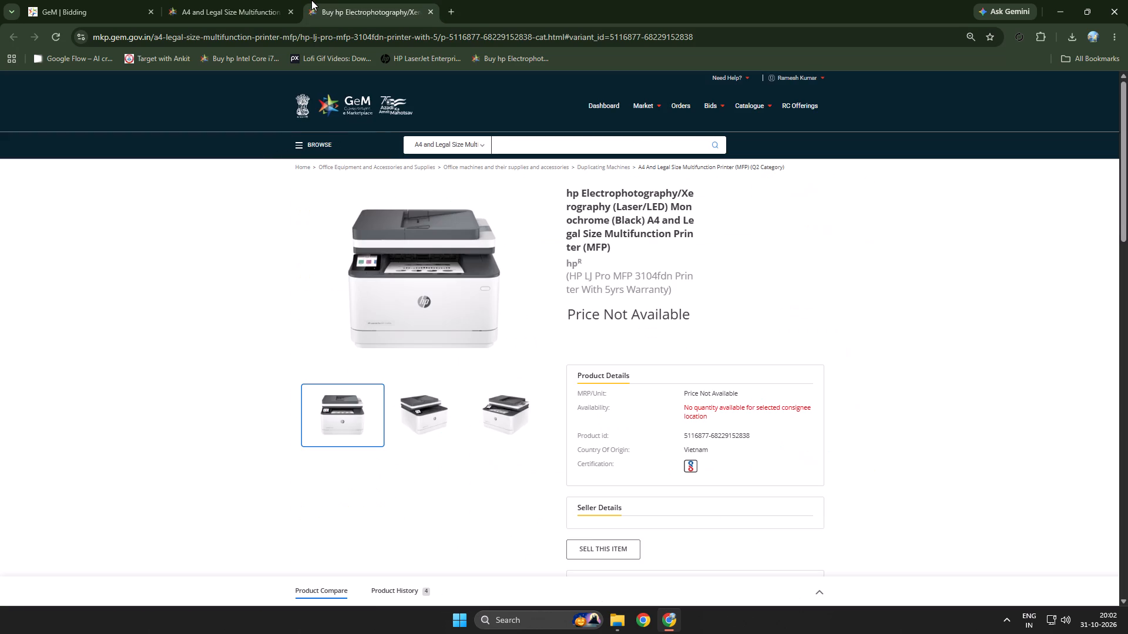
scroll(572, 192, down, 3)
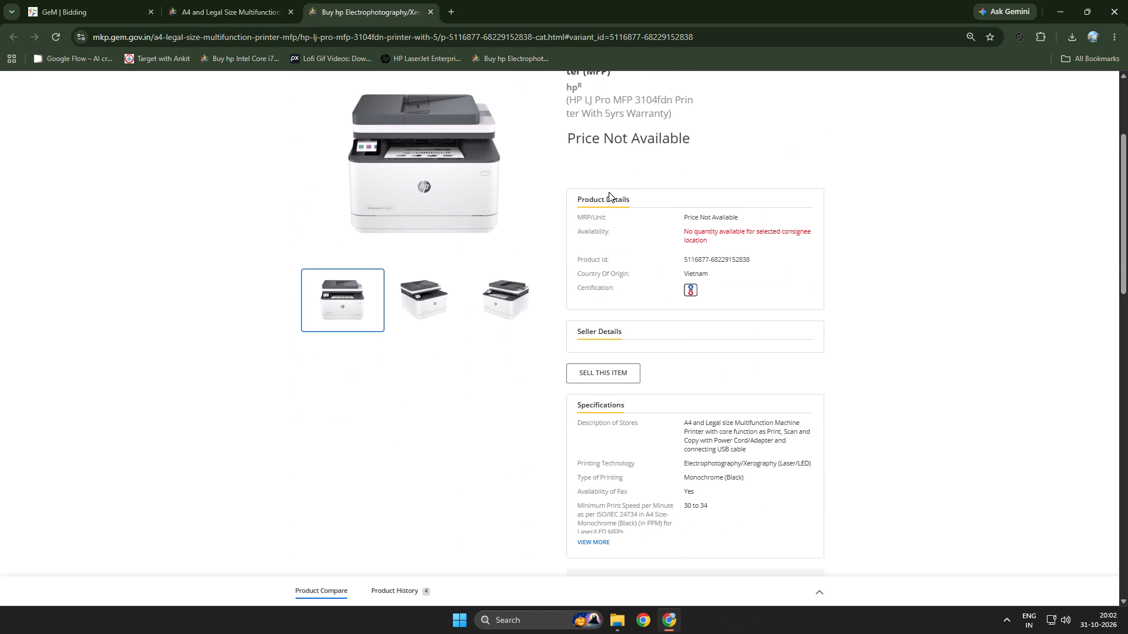
scroll(609, 193, up, 1)
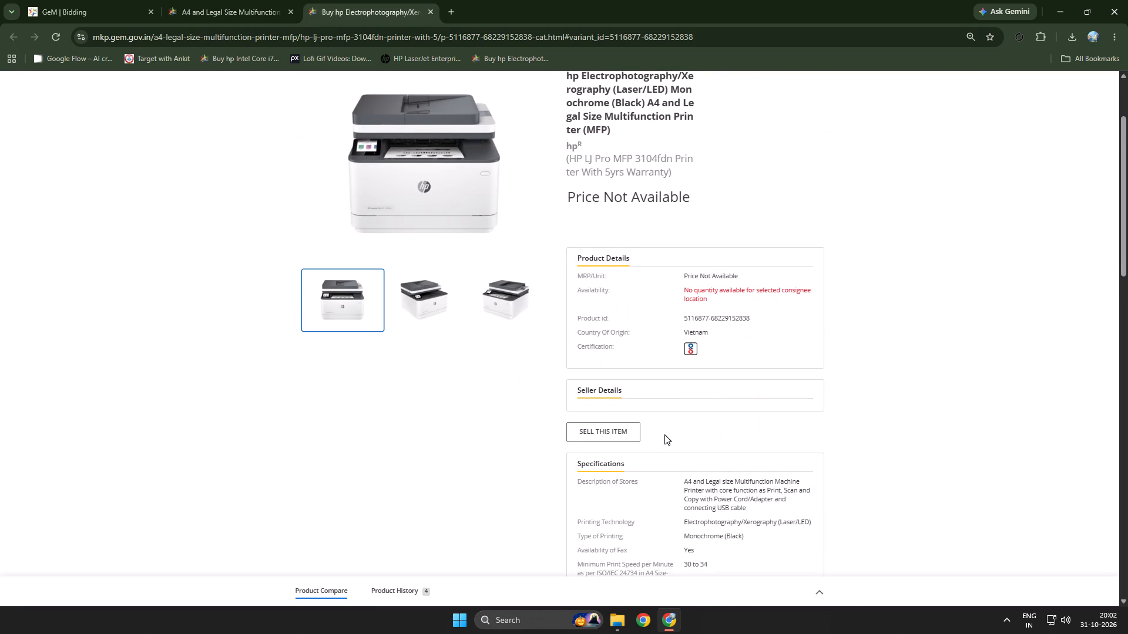
scroll(640, 298, down, 6)
scroll(521, 150, up, 2)
scroll(429, 32, up, 1)
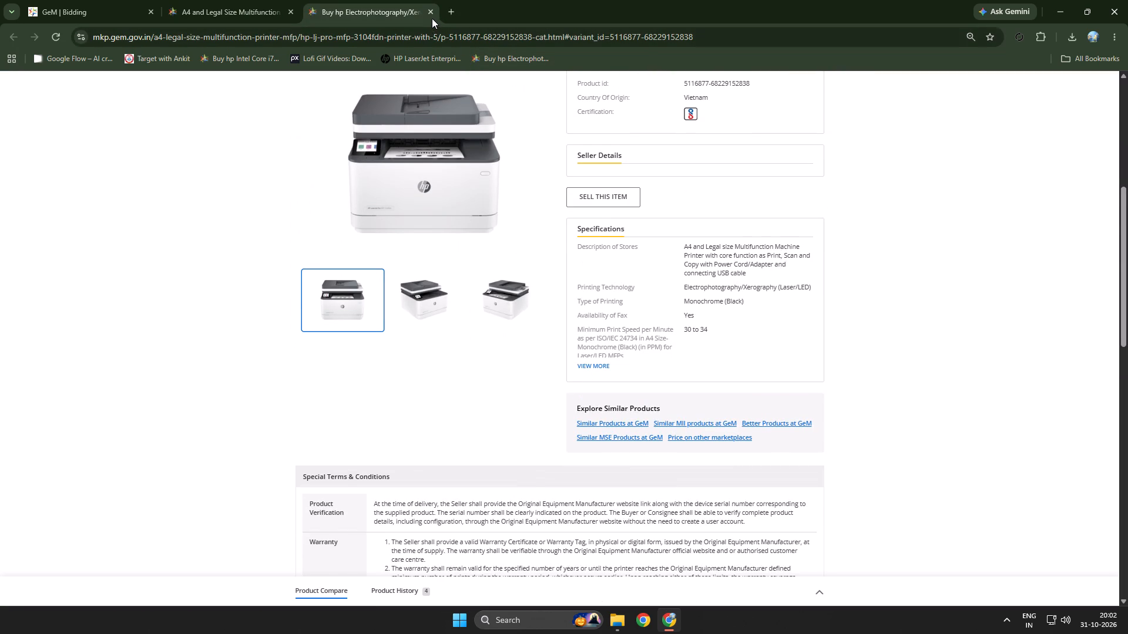
Check the last two hp printers on the first listing page, the LJ Pro MFP M329dw and LJ MFP M233sdw, closing each product page.
click(429, 15)
ctrl+click(674, 341)
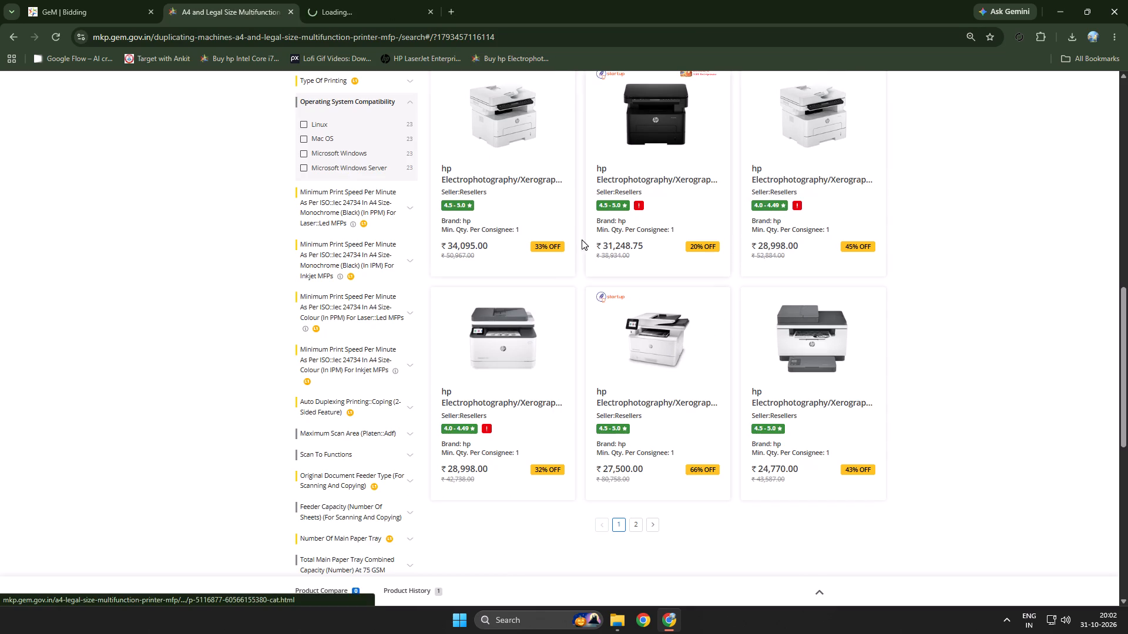
click(396, 0)
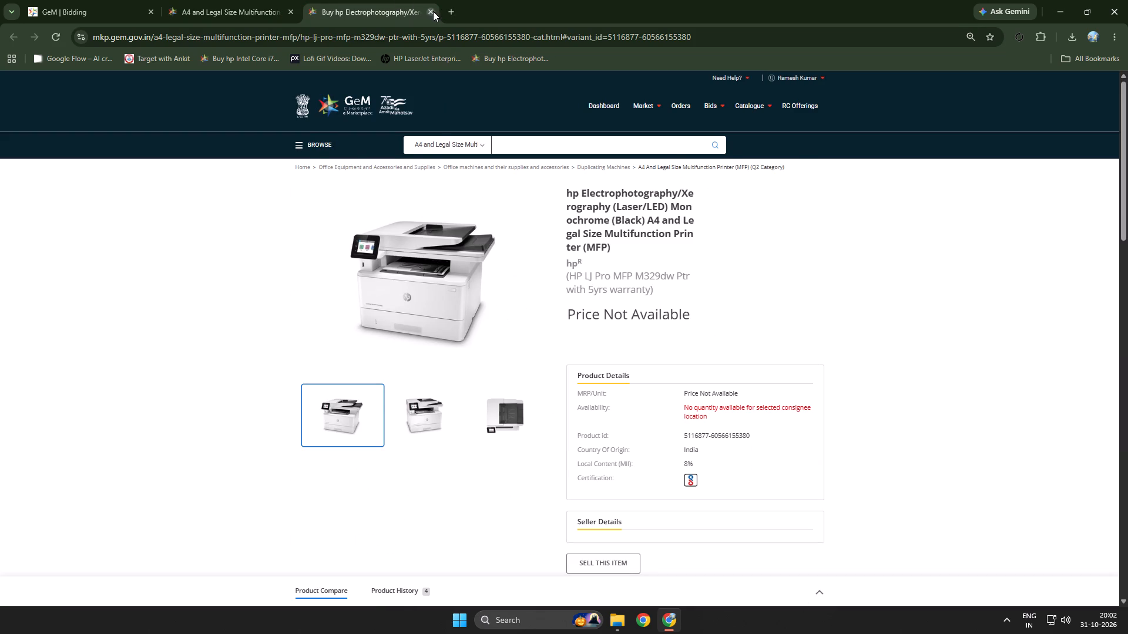
click(433, 11)
ctrl+click(820, 346)
click(397, 0)
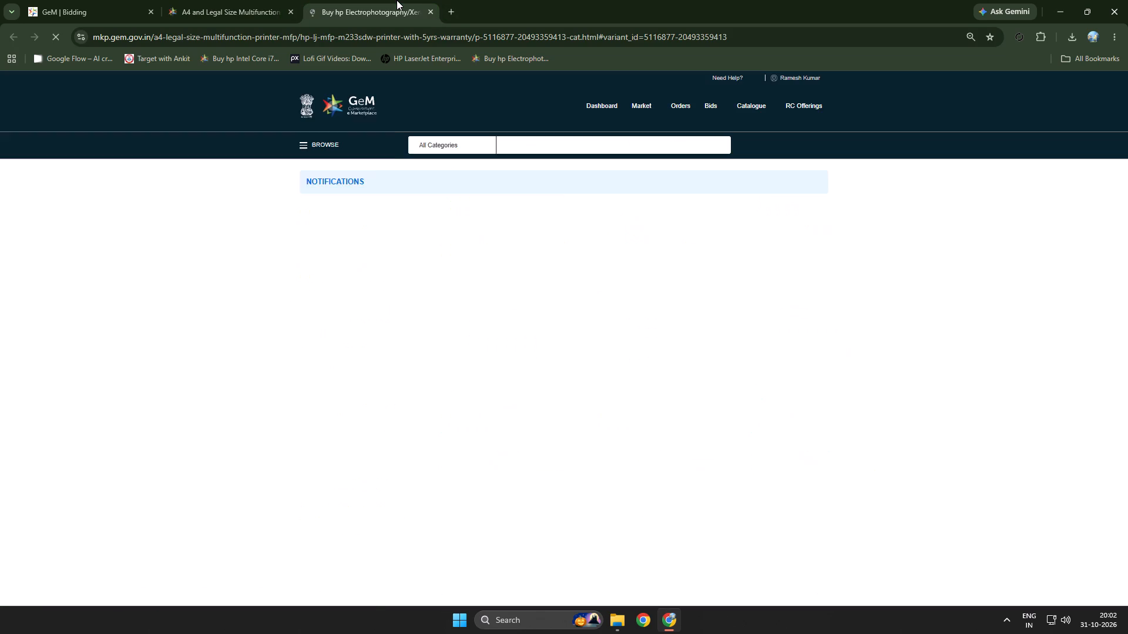
double_click(426, 10)
Go to the second page of listing results, check the HP Laser MFP M126NW Plus's country of origin, and close its product page.
scroll(673, 326, down, 5)
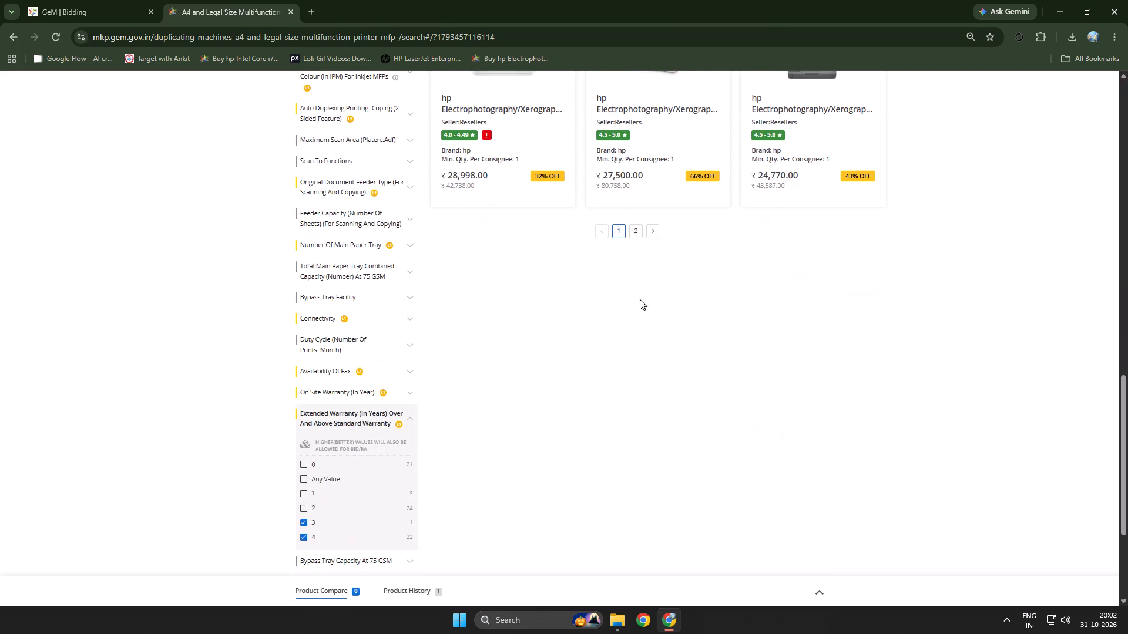
click(629, 231)
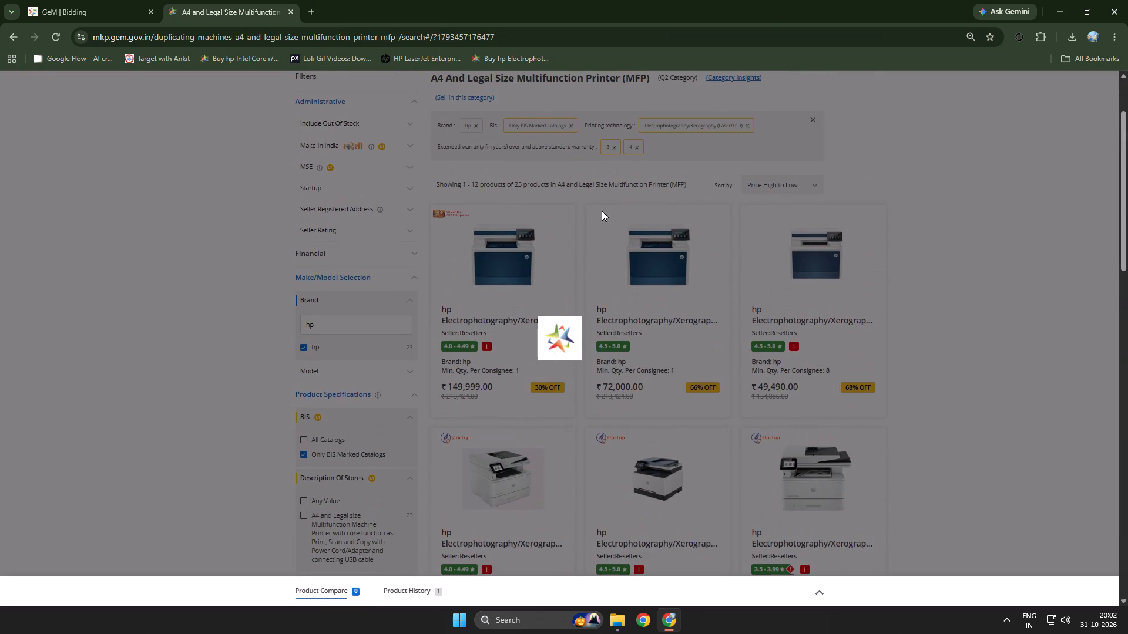
ctrl+click(504, 261)
click(376, 0)
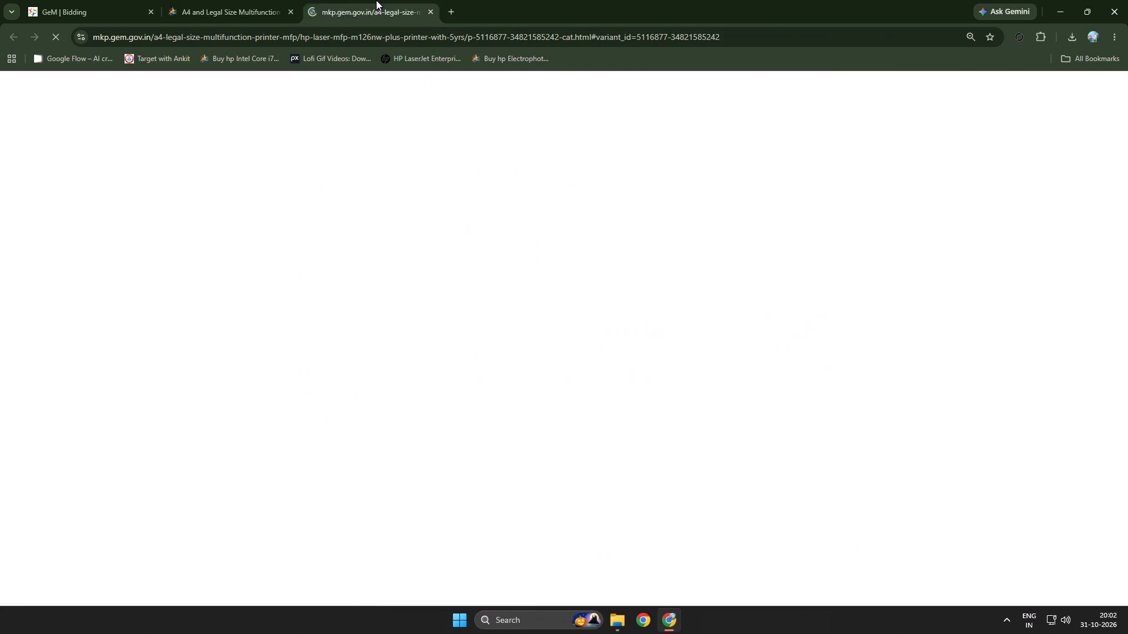
scroll(403, 18, down, 5)
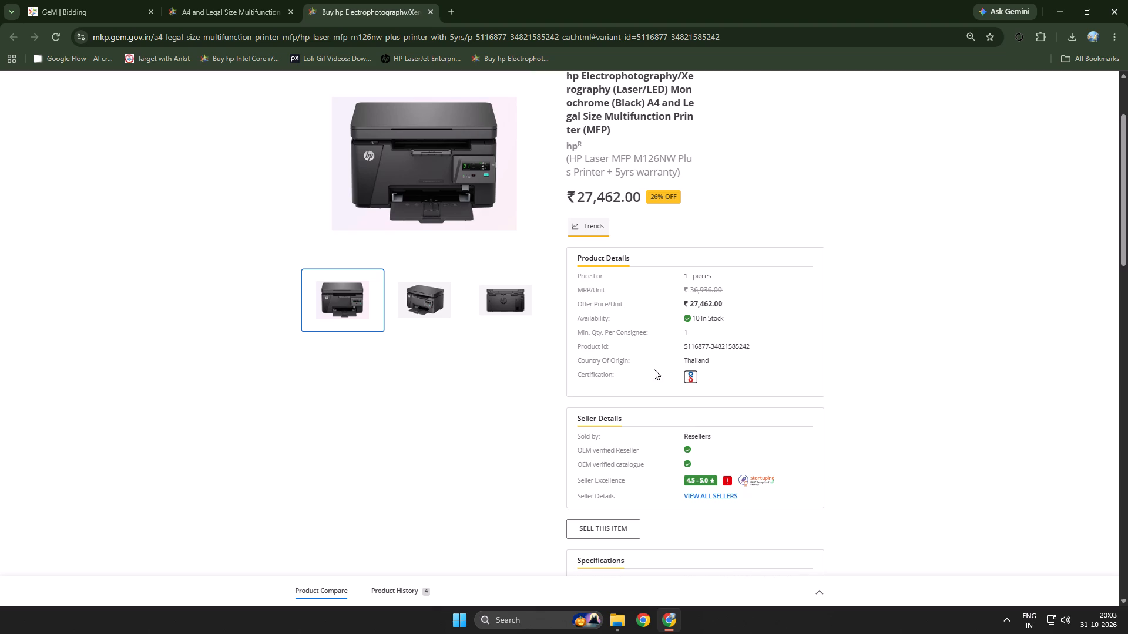
click(697, 367)
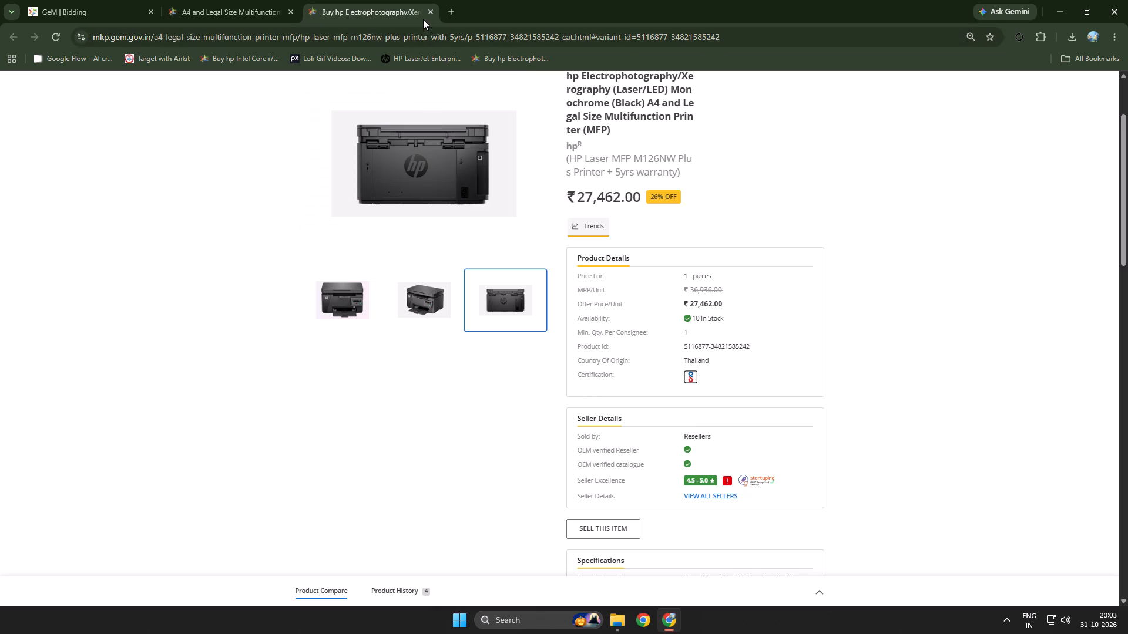
click(430, 14)
Check the origin and local content of the HP LJ MFP M233DW and the HP Laser MFP 323d on their product pages.
ctrl+click(683, 265)
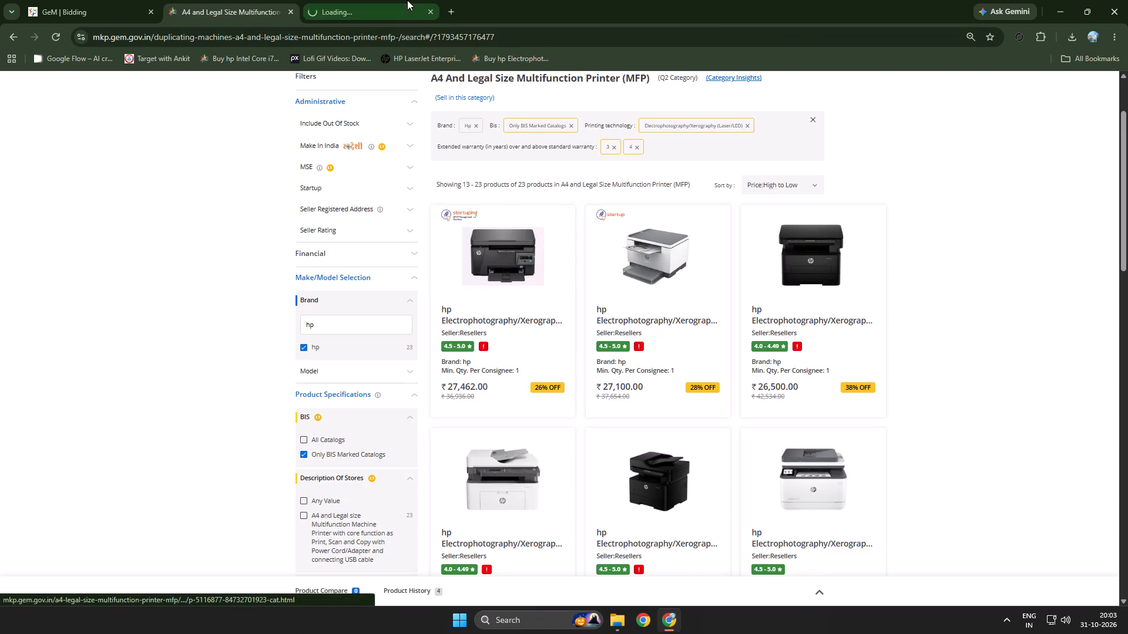
click(407, 0)
scroll(636, 338, down, 3)
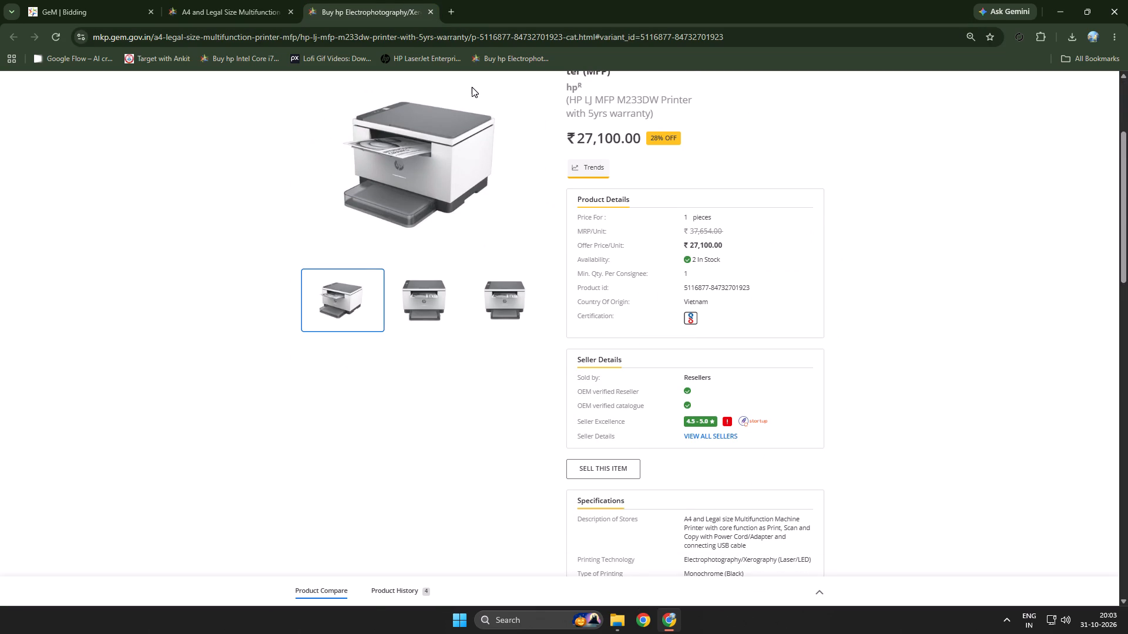
click(429, 7)
ctrl+click(801, 236)
click(332, 0)
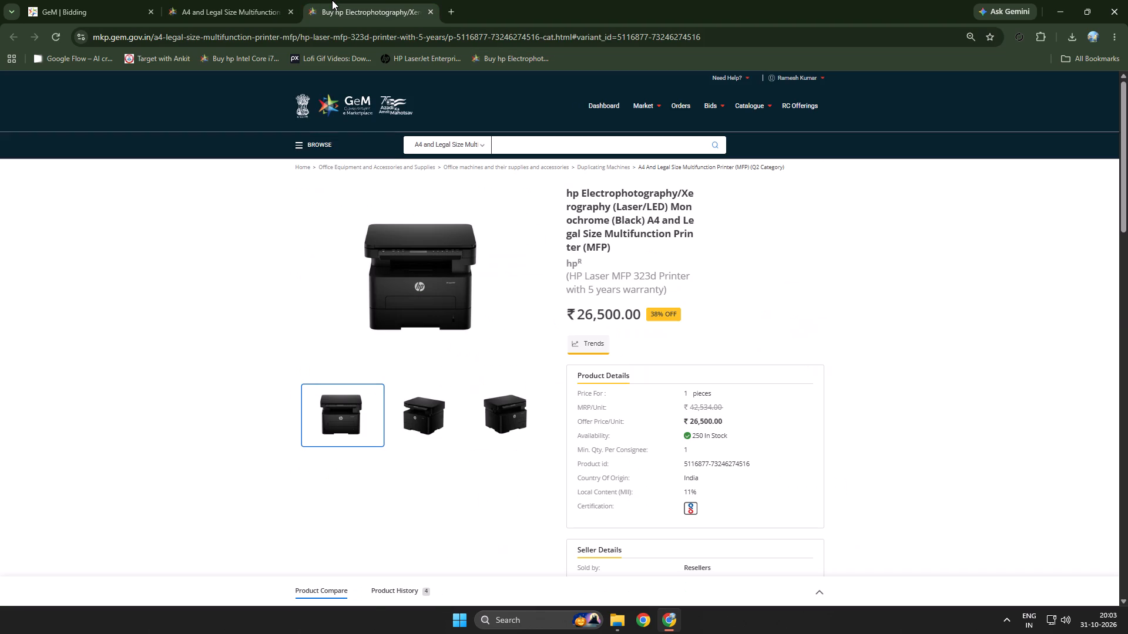
Close the HP Laser MFP 323d page, and check the product pages of the HP Laser MFP 1188fnw and 1188NW for origin and local content.
click(429, 11)
scroll(771, 335, down, 4)
ctrl+click(503, 283)
click(378, 0)
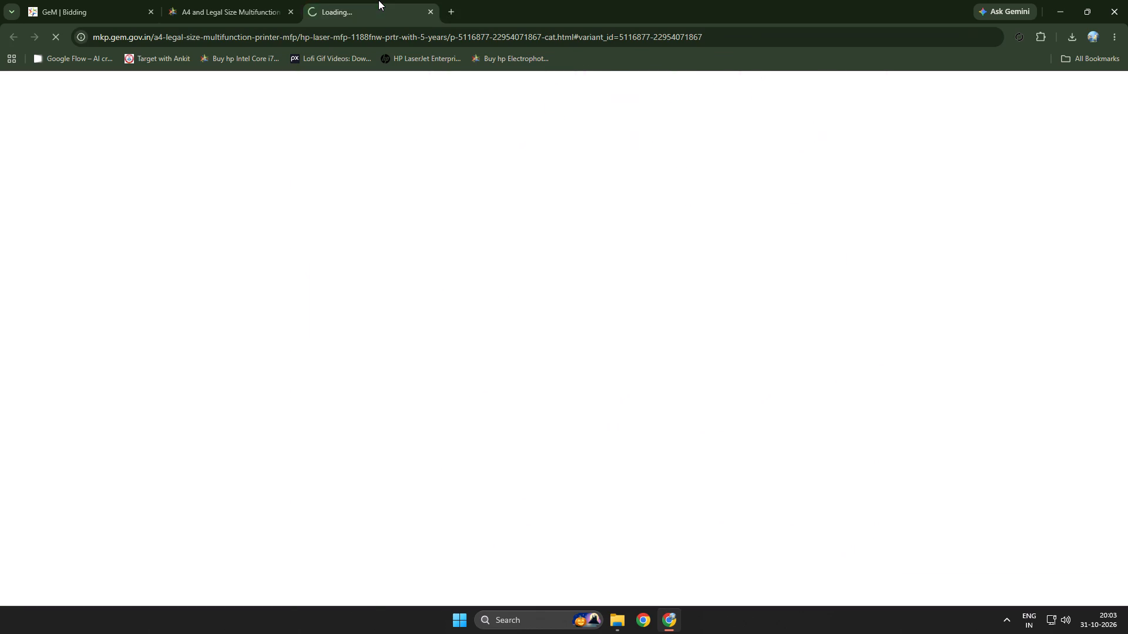
click(431, 11)
scroll(664, 312, down, 3)
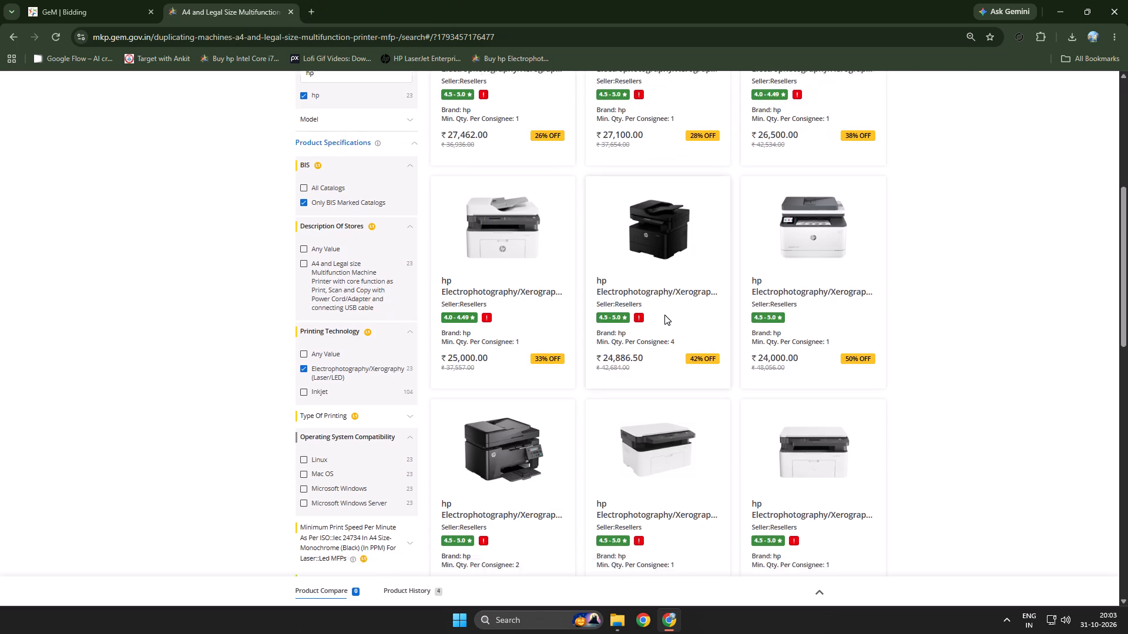
ctrl+click(663, 328)
click(354, 14)
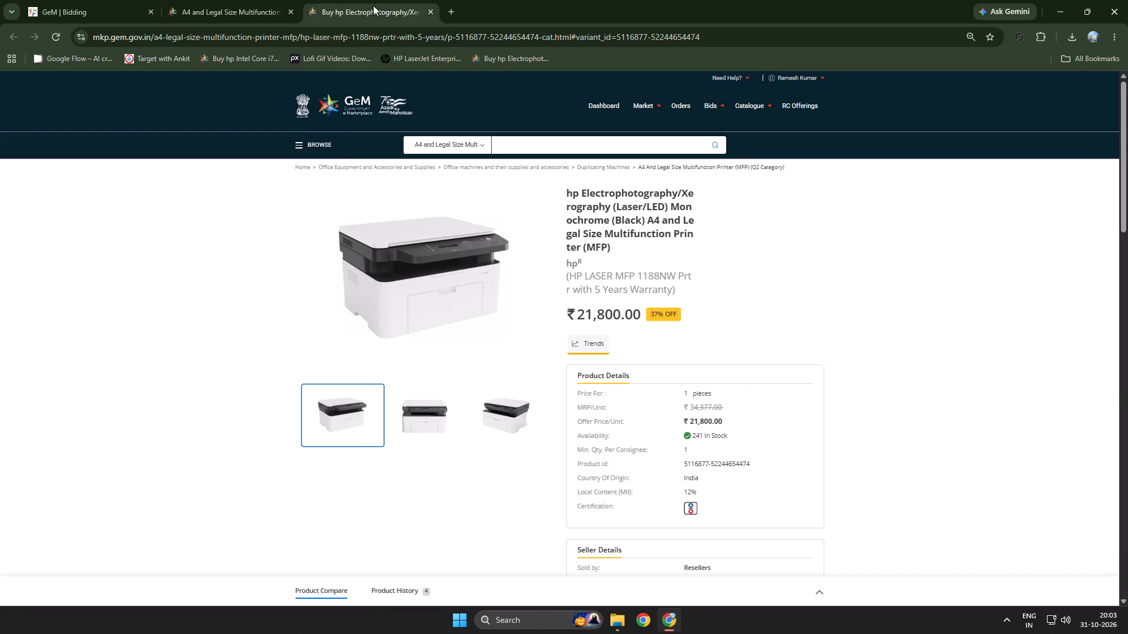
click(428, 11)
Check the ₹21,700 hp printer and the HP Laser MFP 1188A on their product pages, closing each page.
ctrl+click(821, 360)
click(374, 4)
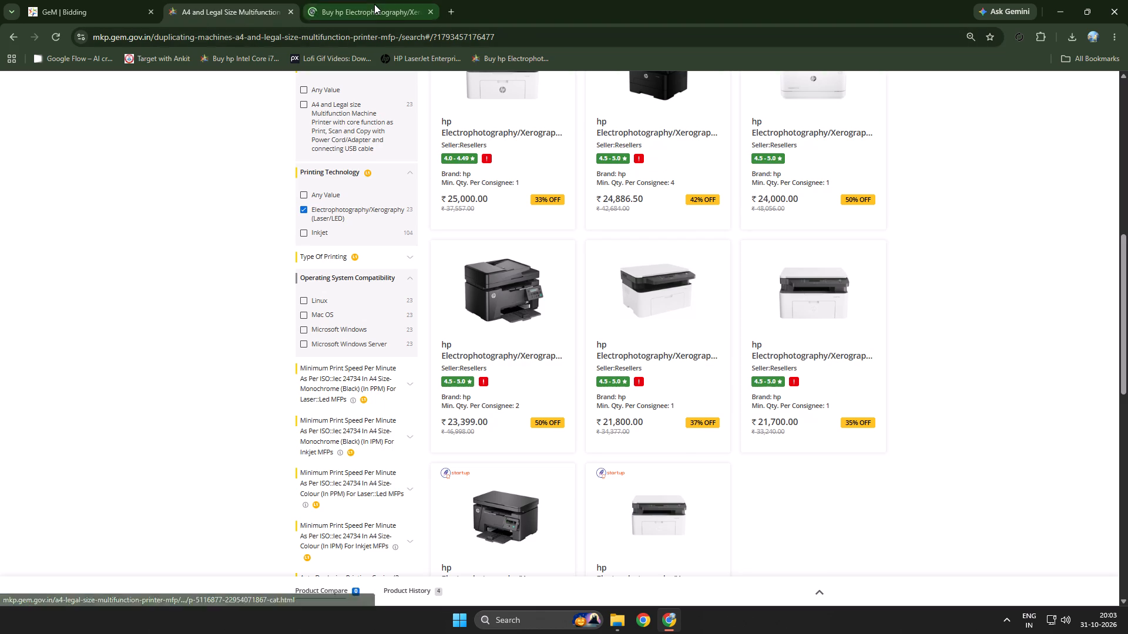
click(432, 9)
scroll(674, 349, down, 6)
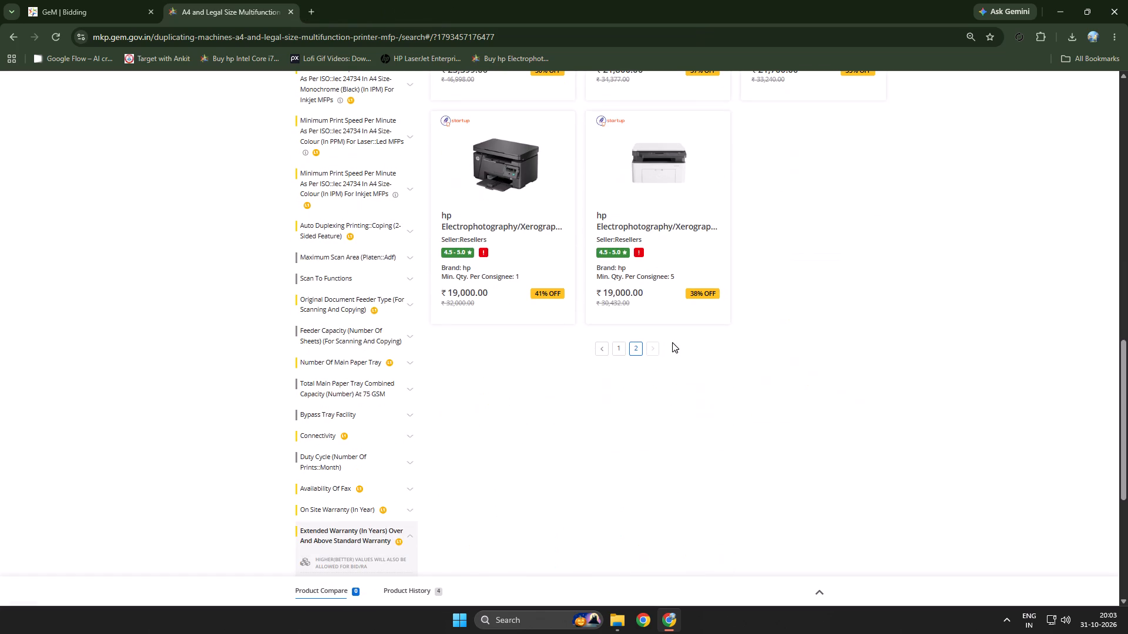
ctrl+click(650, 167)
click(384, 0)
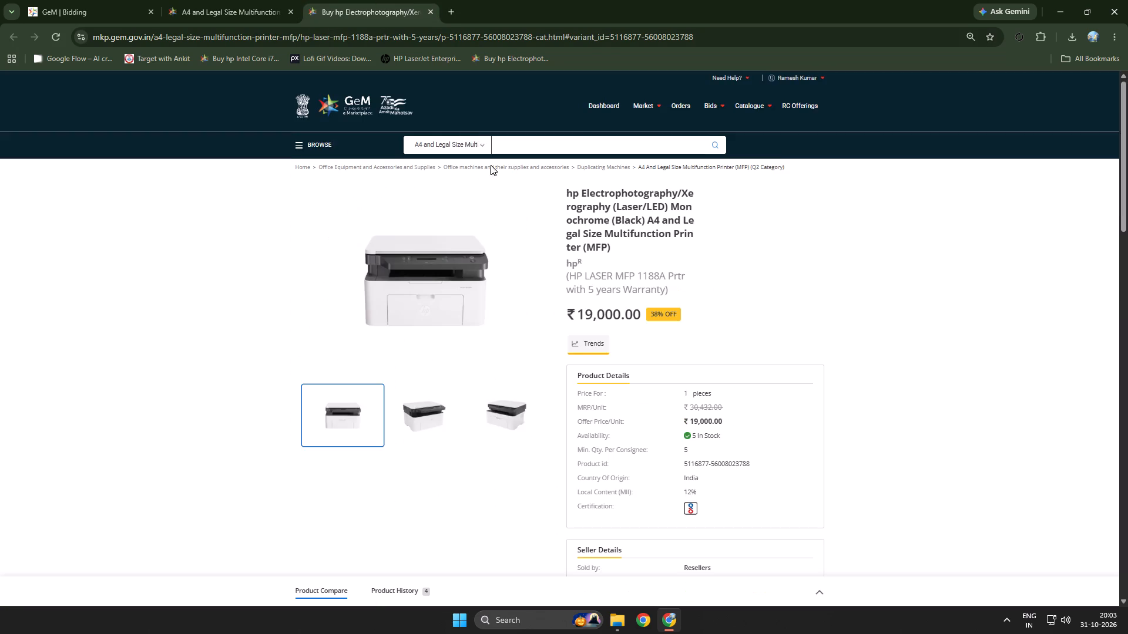
scroll(616, 247, down, 5)
click(429, 10)
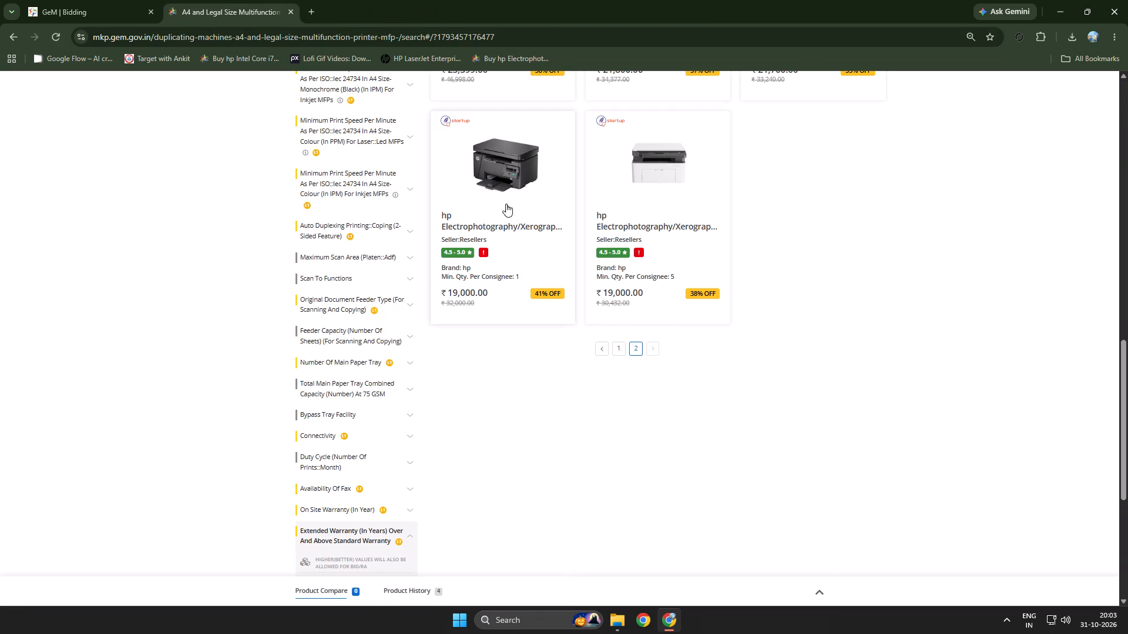
Examine the HP LJ Pro MFP M126A Plus's country of origin, seller details and full specifications, and close its product page.
ctrl+click(500, 184)
click(325, 0)
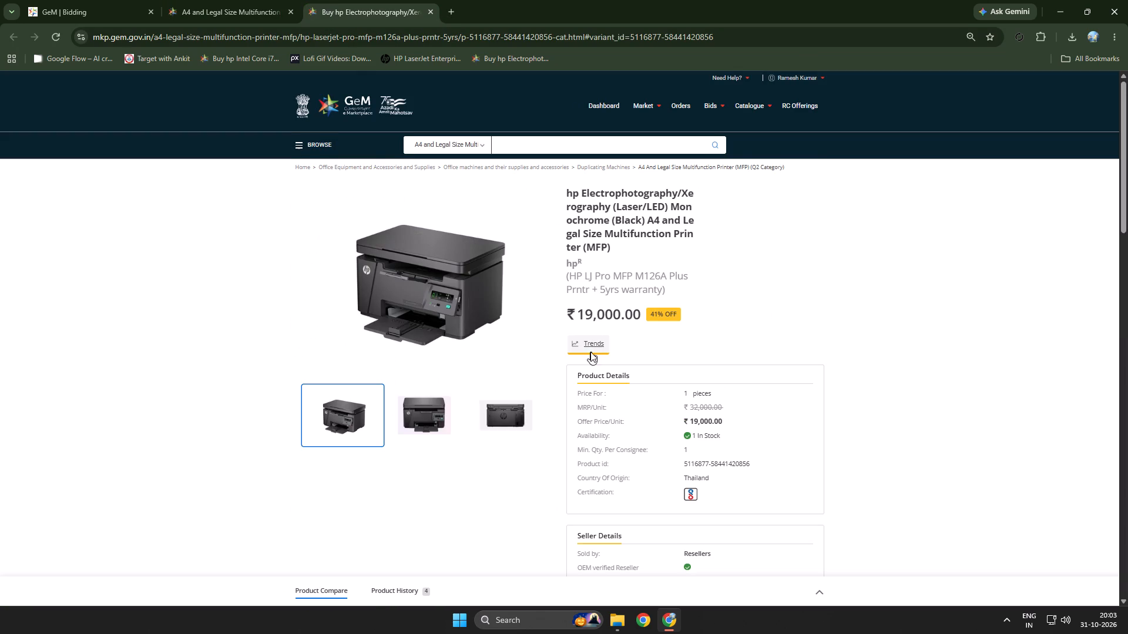
scroll(598, 361, down, 6)
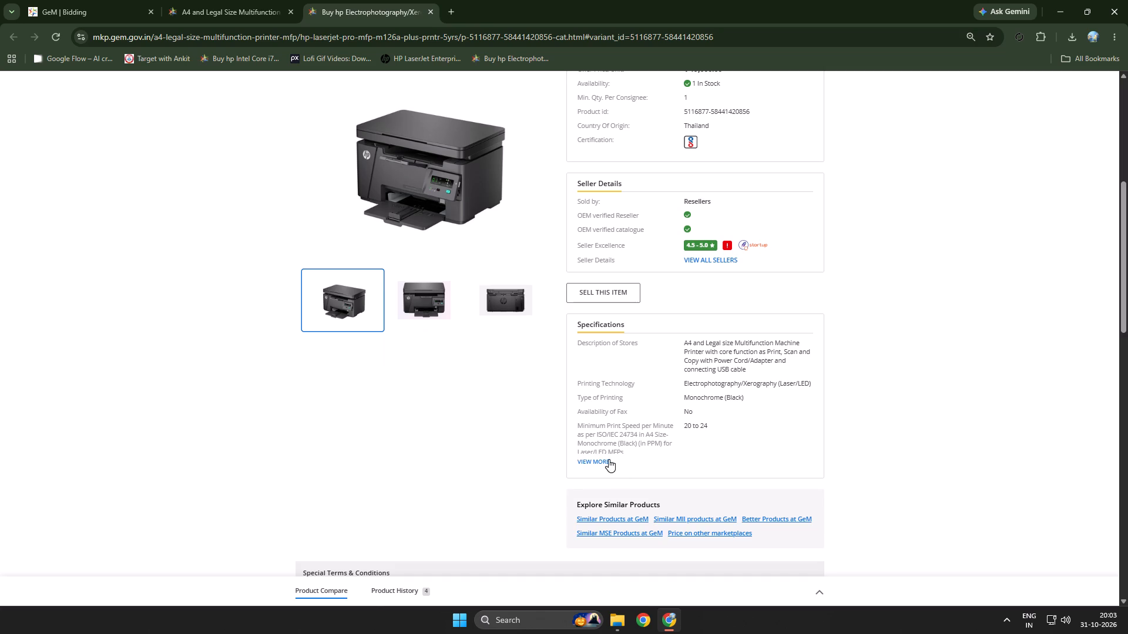
click(606, 457)
scroll(617, 349, up, 3)
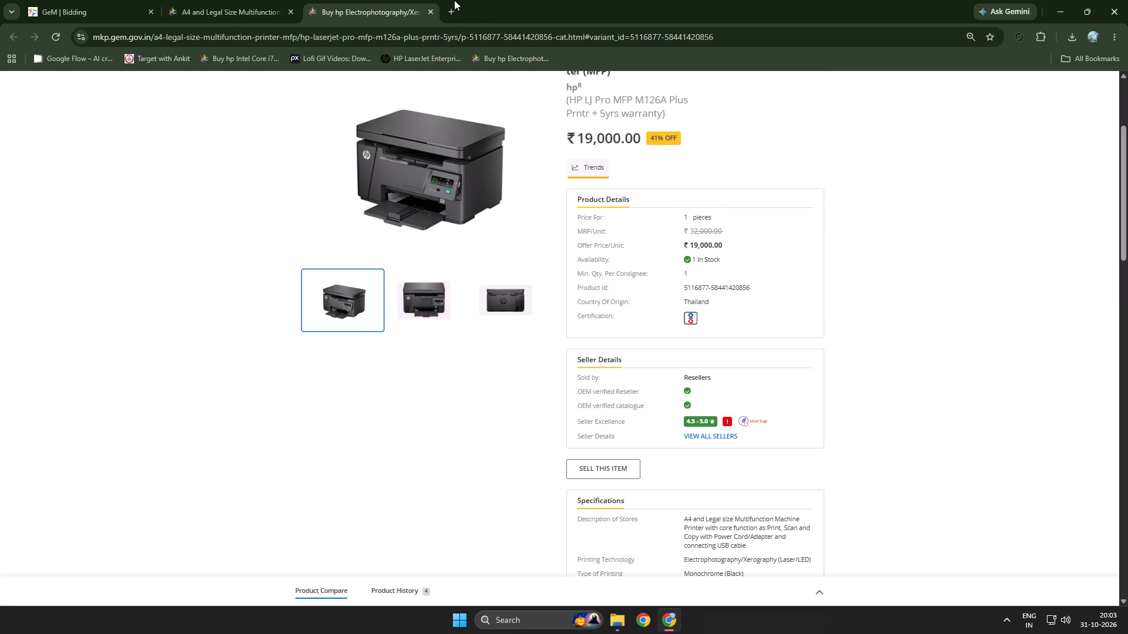
click(433, 11)
scroll(548, 161, down, 3)
Return to the Bid Participation page and review the Bid Details at its beginning.
click(127, 0)
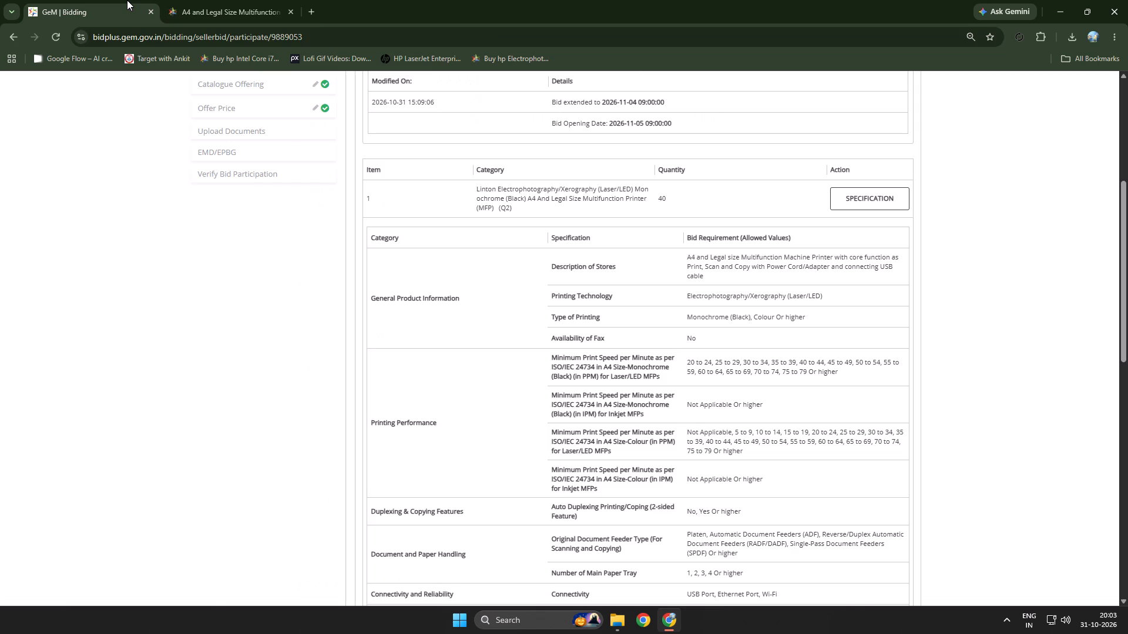
scroll(849, 198, up, 11)
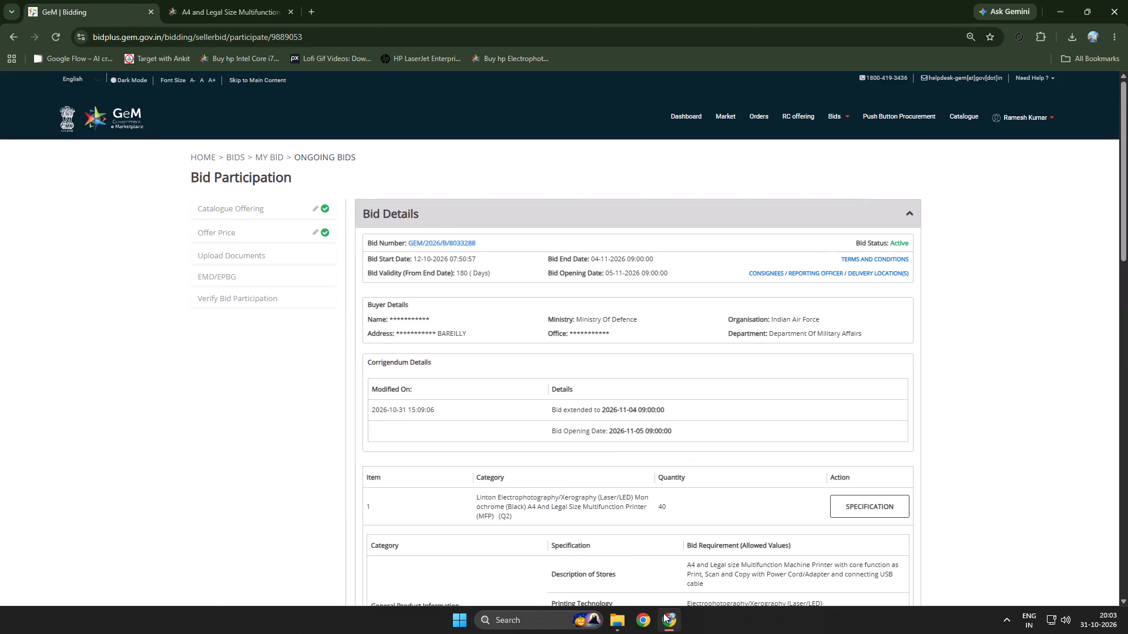
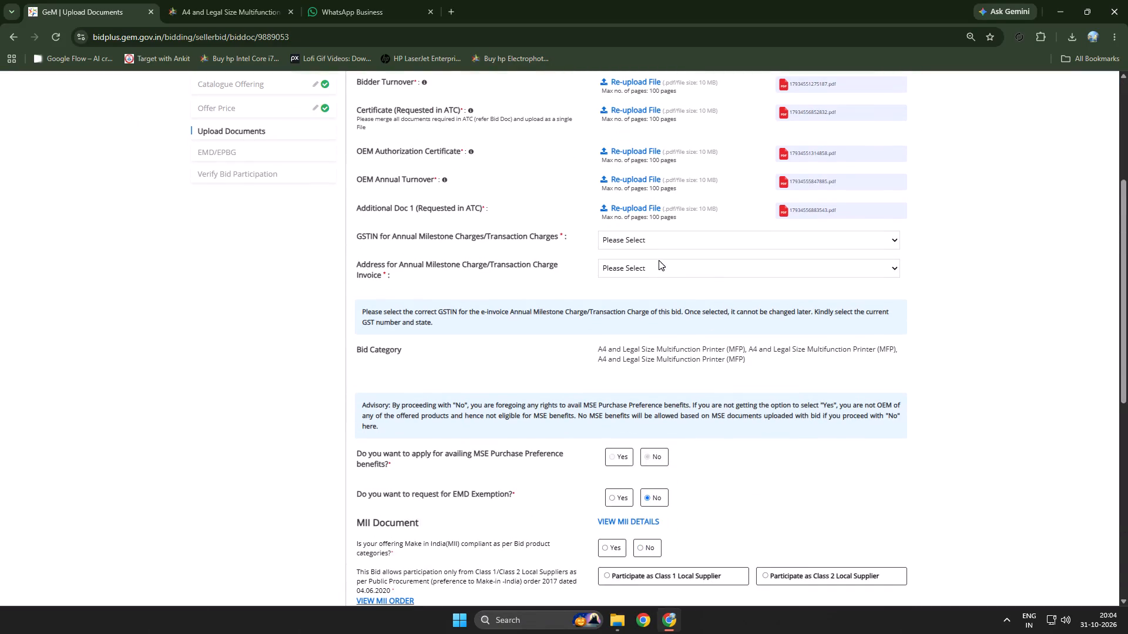
Select the registered GSTIN and the invoice address for the annual milestone/transaction charges, accepting the confirmation for each.
click(659, 244)
click(659, 272)
click(677, 147)
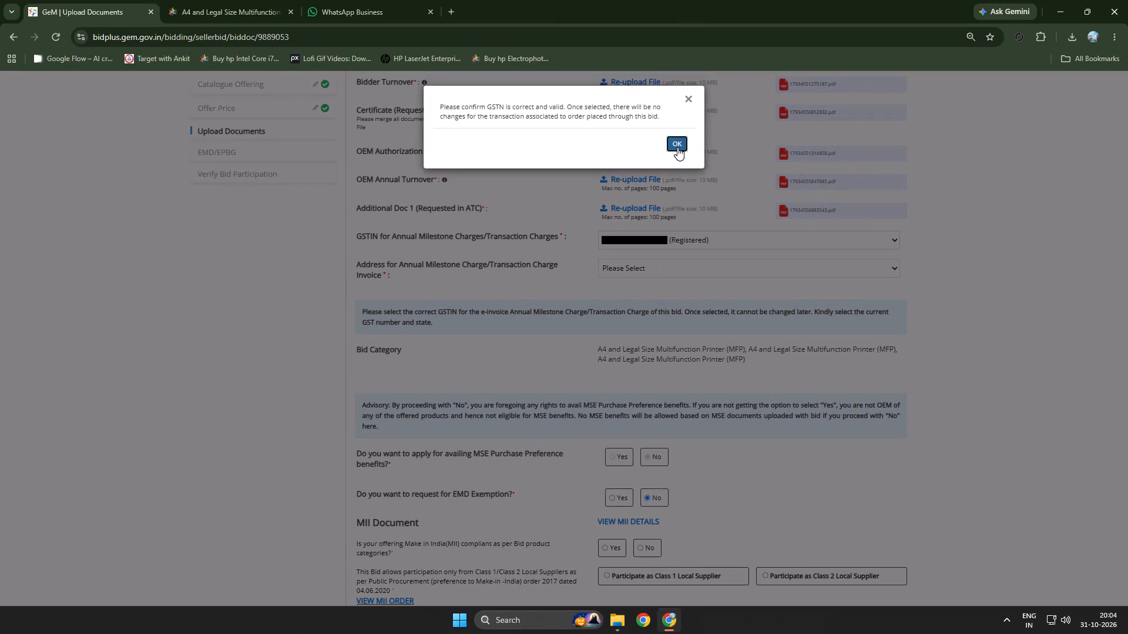
click(670, 259)
drag(659, 306, 660, 298)
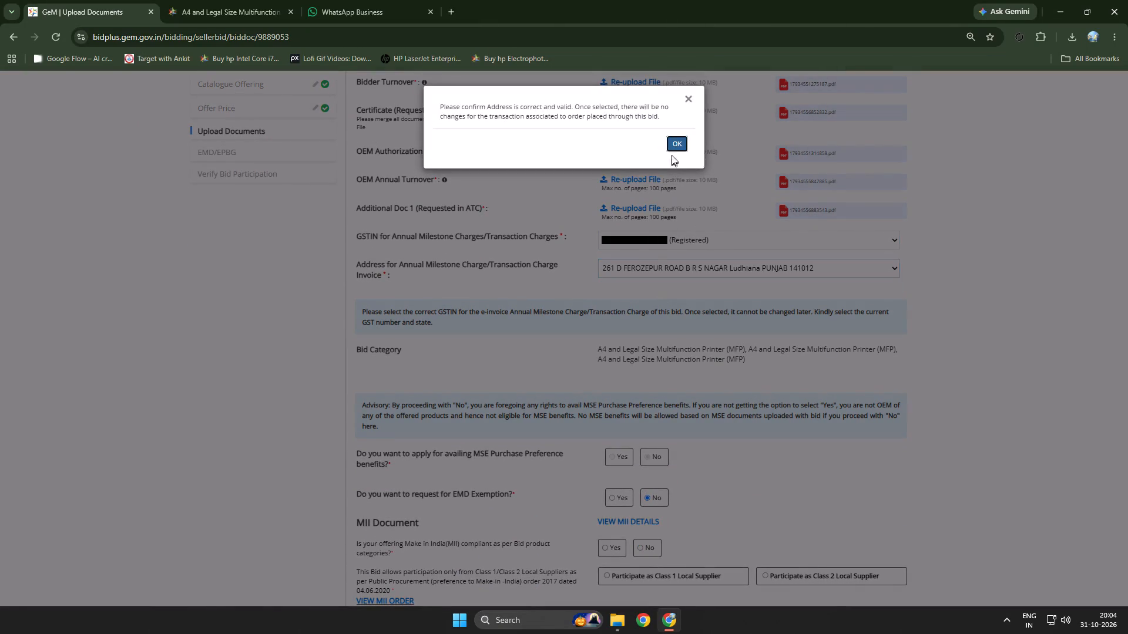
click(676, 145)
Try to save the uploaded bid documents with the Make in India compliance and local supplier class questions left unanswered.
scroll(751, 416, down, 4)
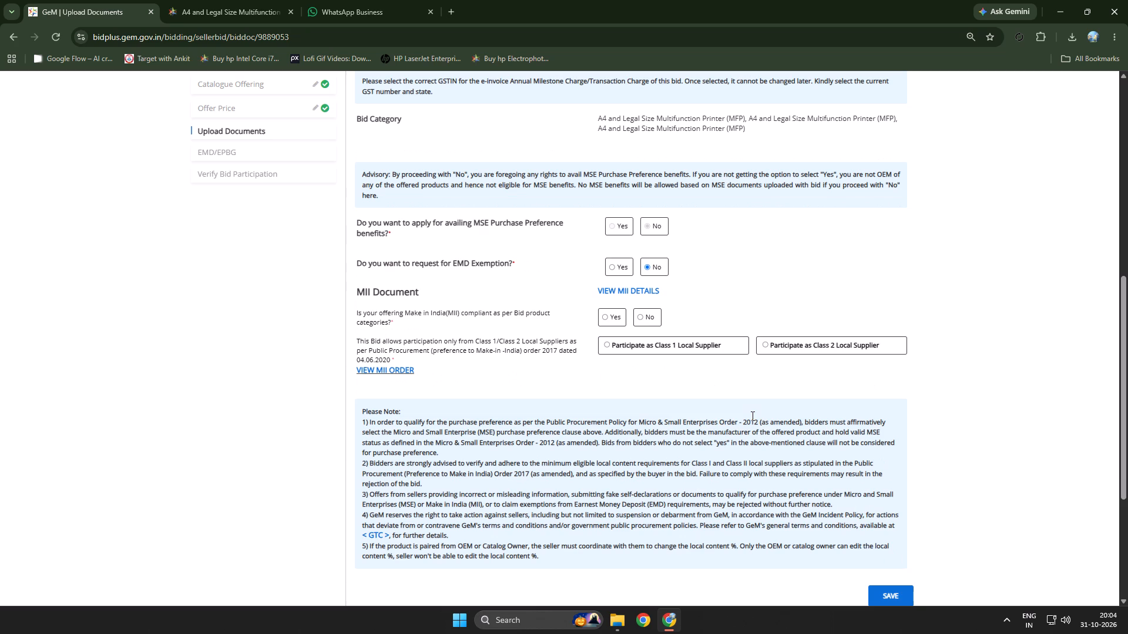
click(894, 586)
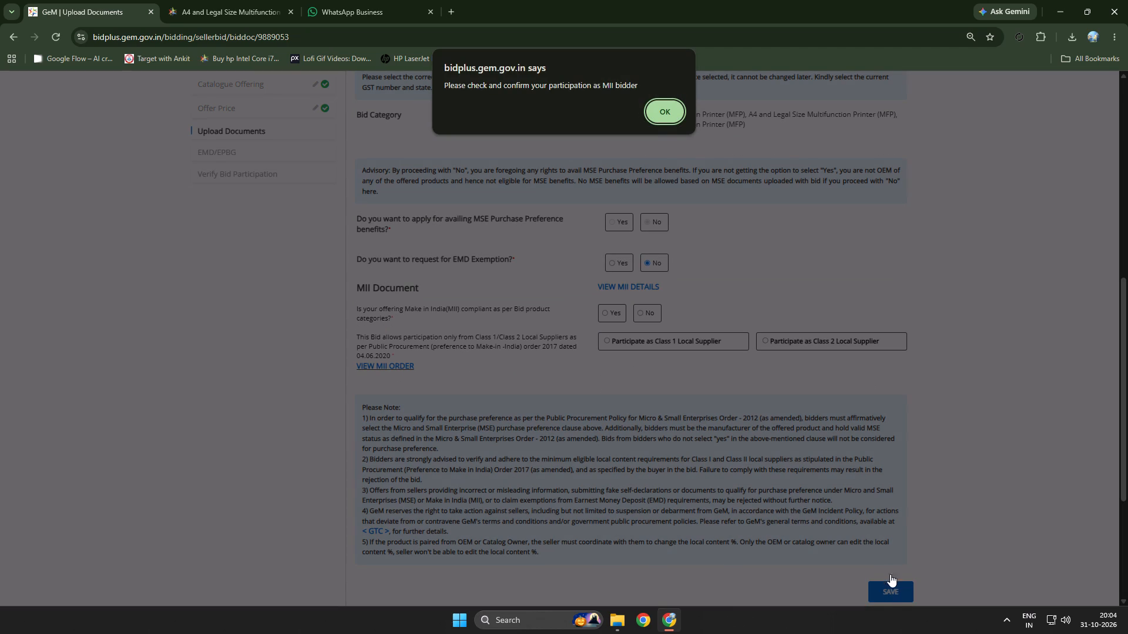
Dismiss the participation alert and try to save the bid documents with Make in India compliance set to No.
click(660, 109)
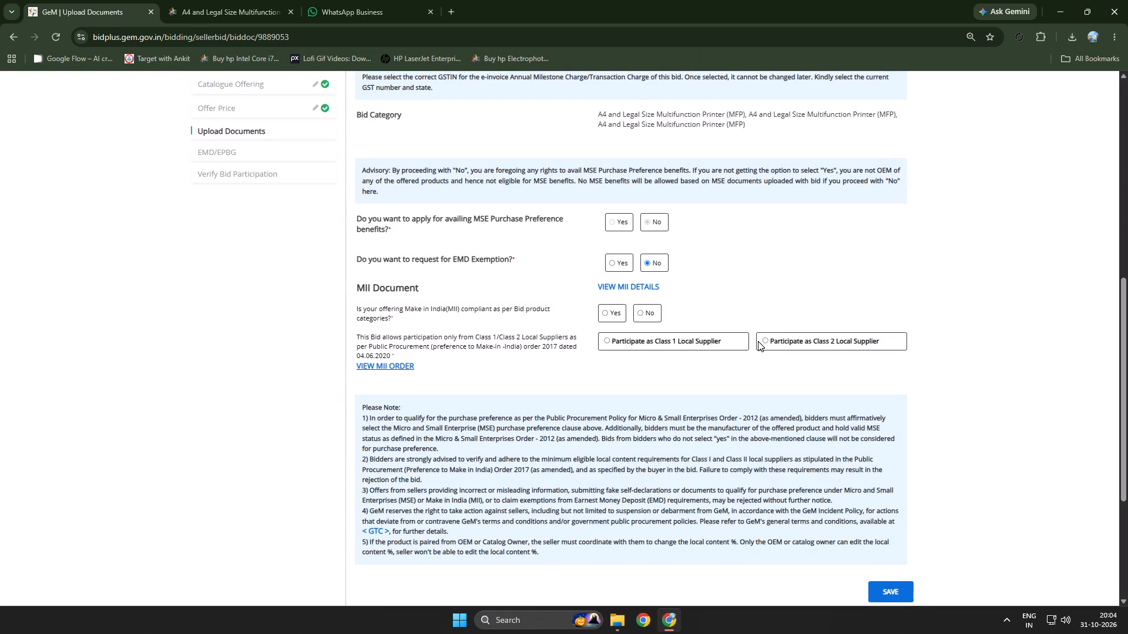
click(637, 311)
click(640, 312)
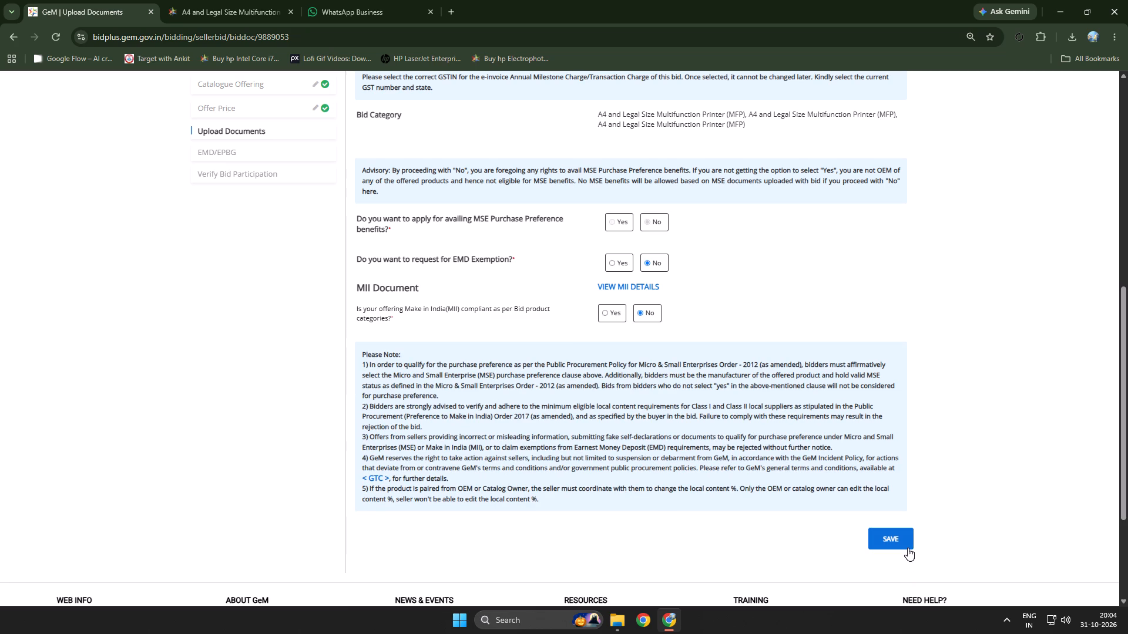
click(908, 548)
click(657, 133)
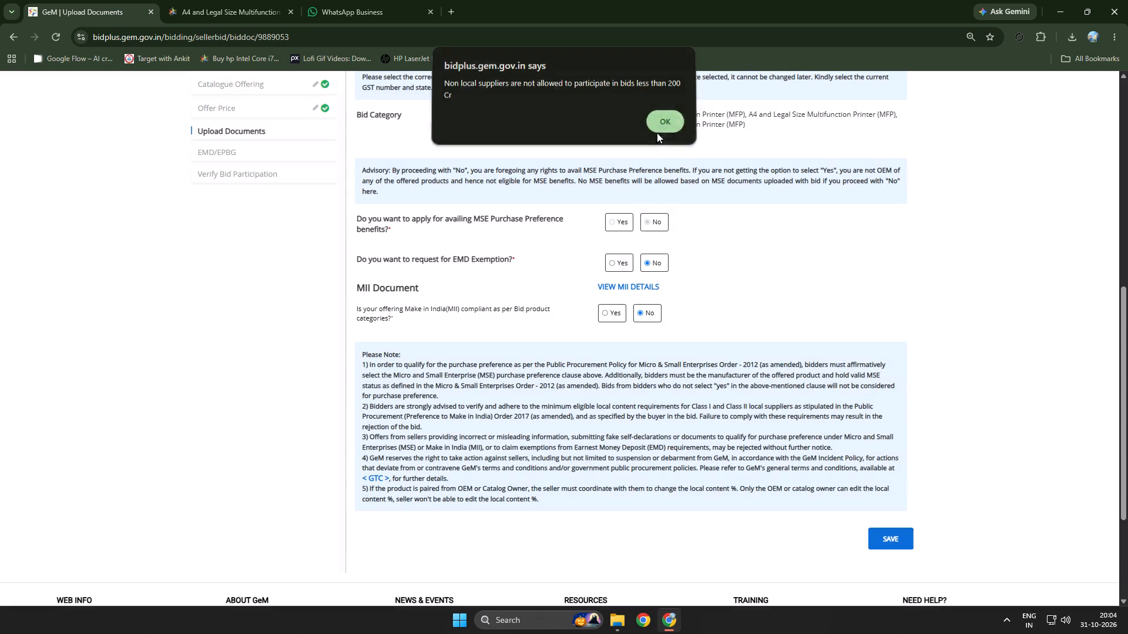
Set the offering's Make in India compliance to Yes and choose participation as Class 2 Local Supplier.
click(603, 312)
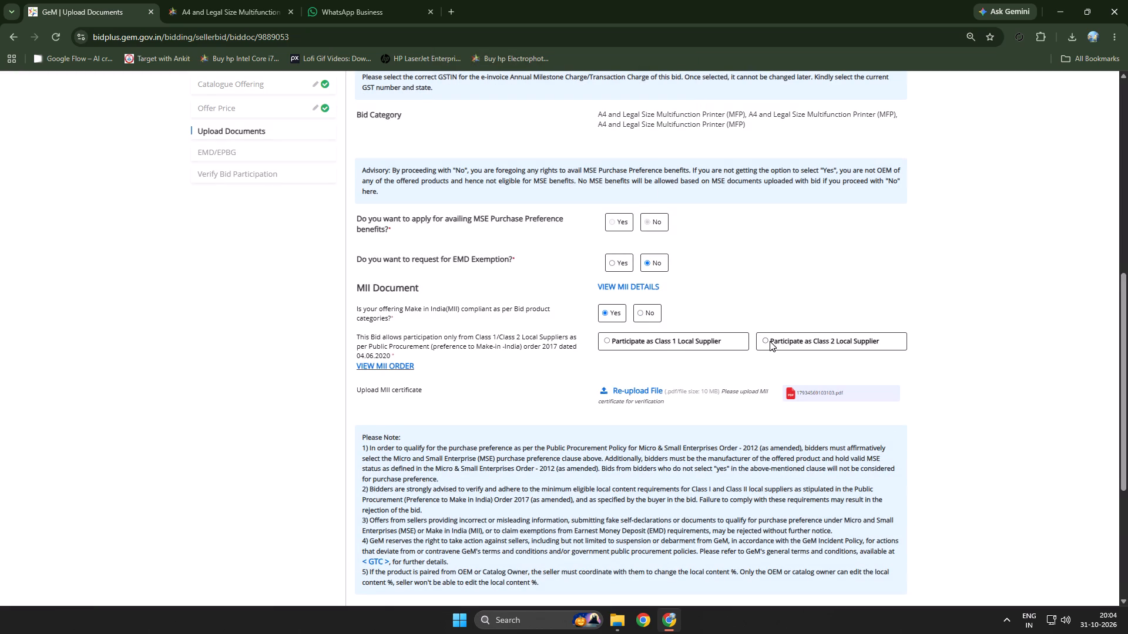
click(766, 340)
scroll(841, 423, down, 4)
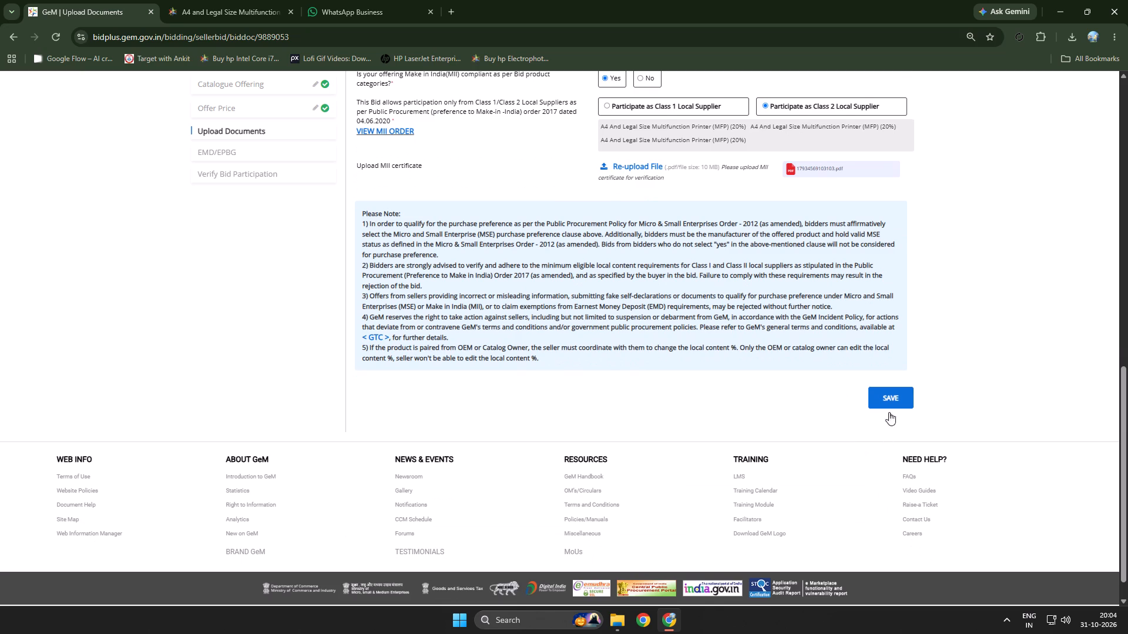
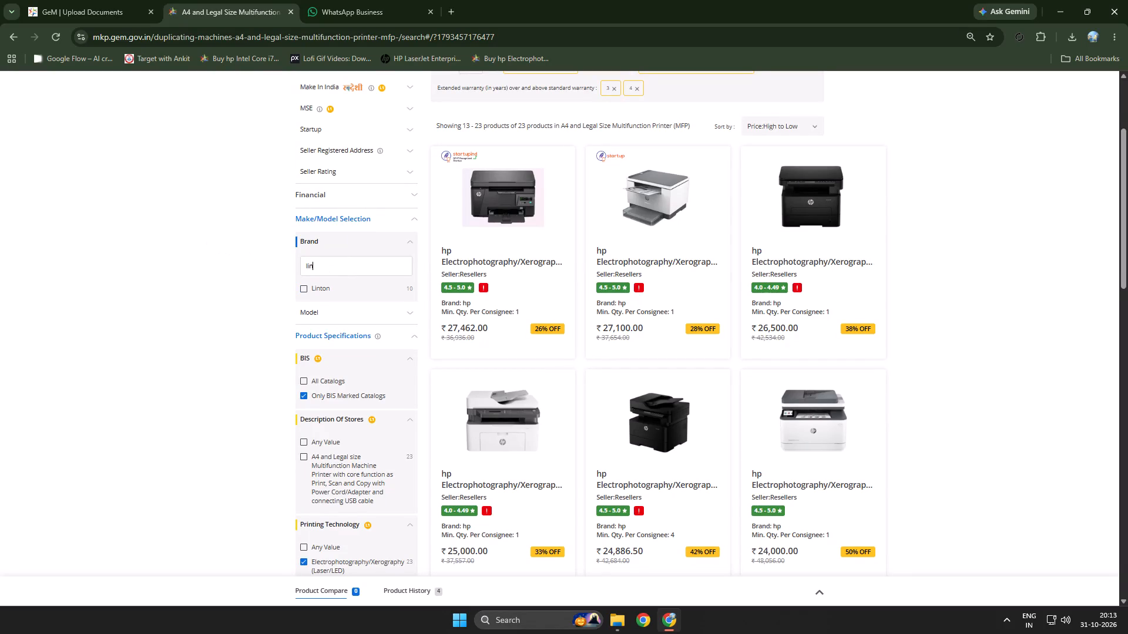
Filter the A4 and legal size multifunction printer listing by the Linton brand instead of hp.
text(o)
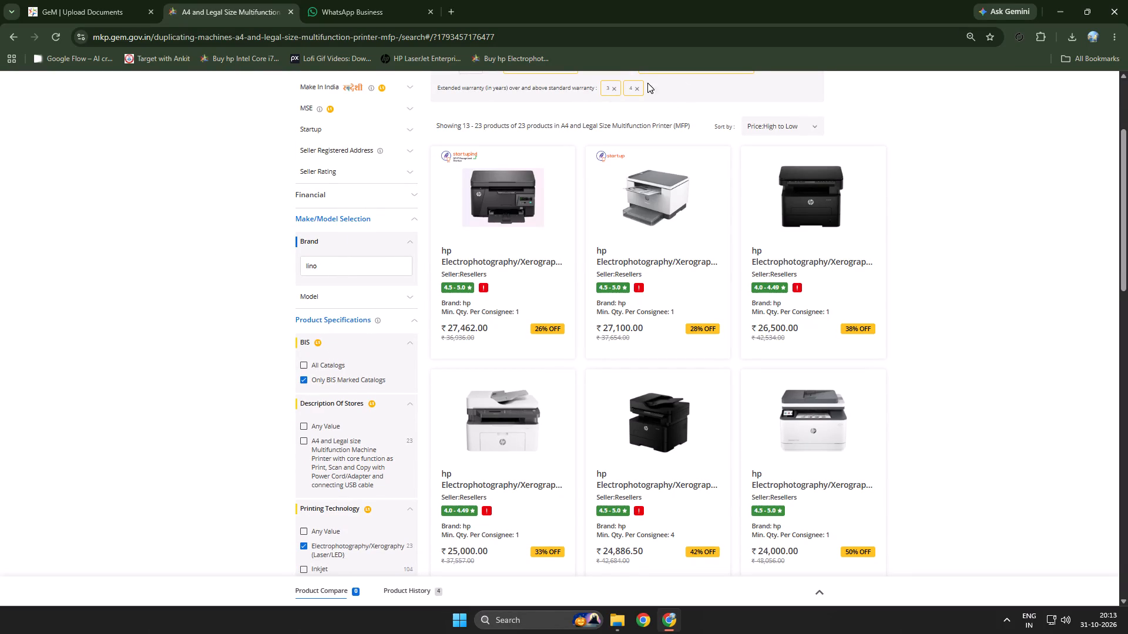
scroll(709, 146, up, 1)
drag(345, 323, 246, 322)
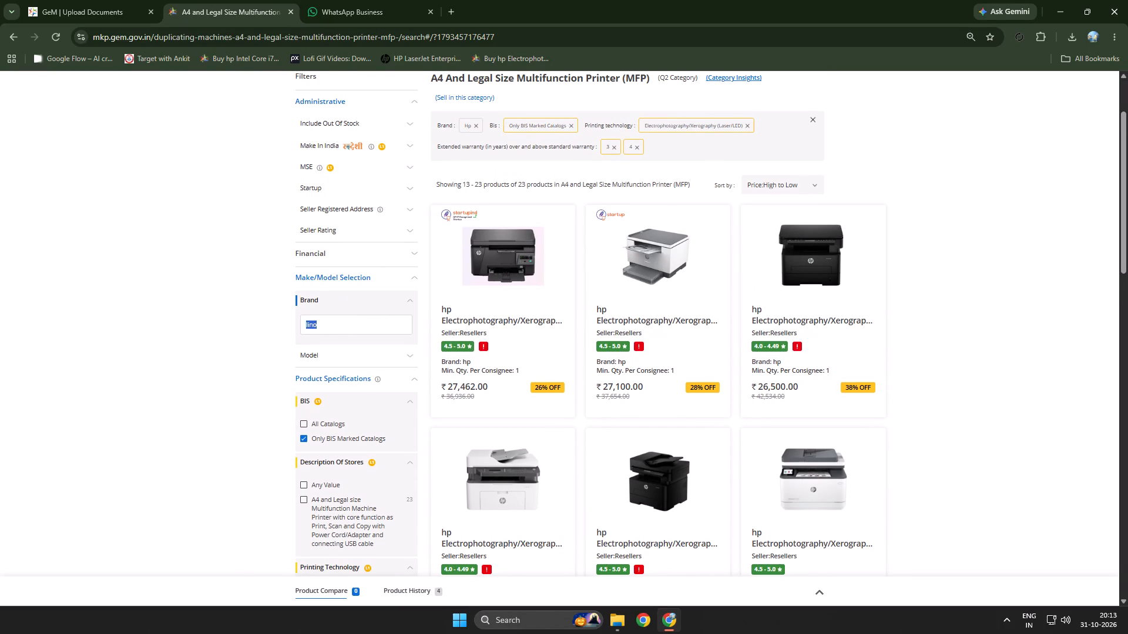
key(BackSpace)
key(BackSpace)
scroll(327, 353, up, 1)
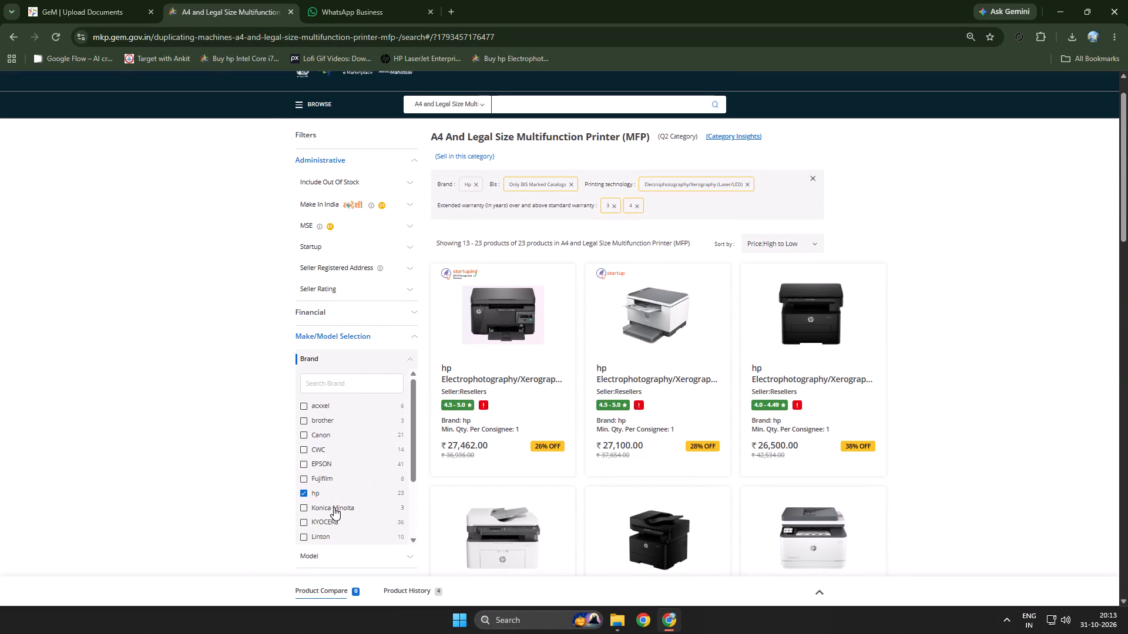
click(332, 533)
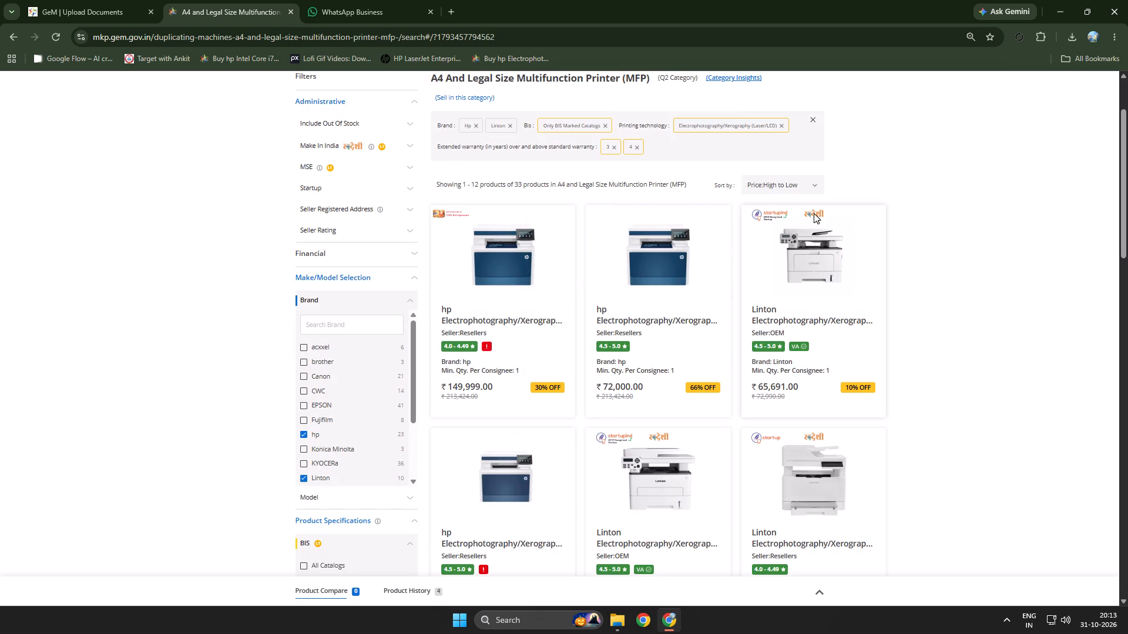
click(478, 126)
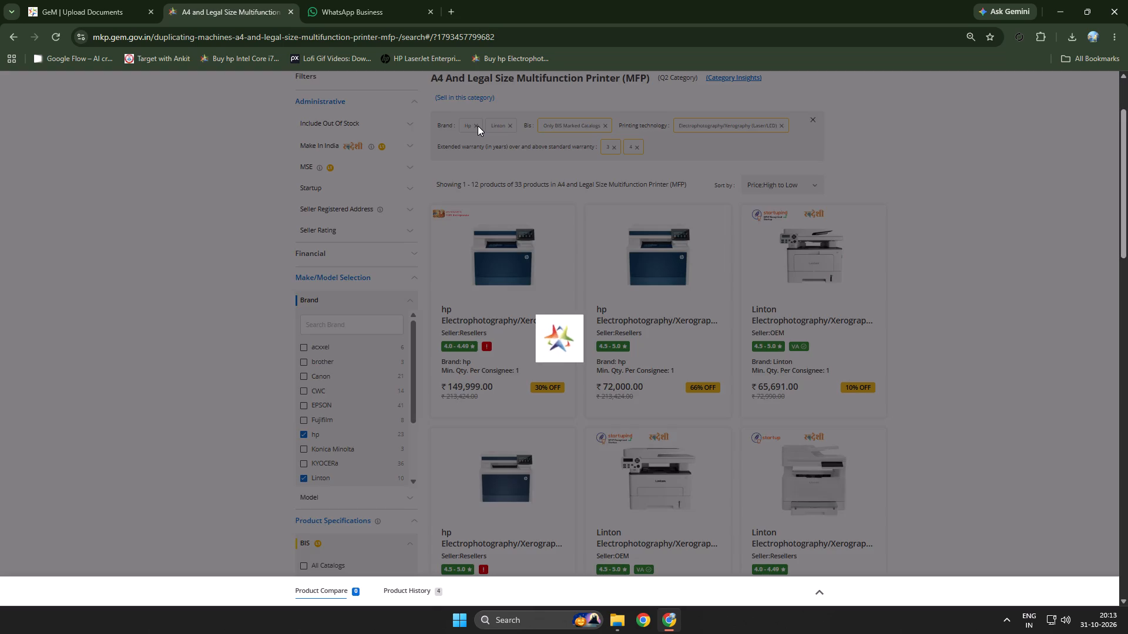
Examine the product details, including Make in India local content, of the first listed Linton printer and close its page.
ctrl+click(525, 267)
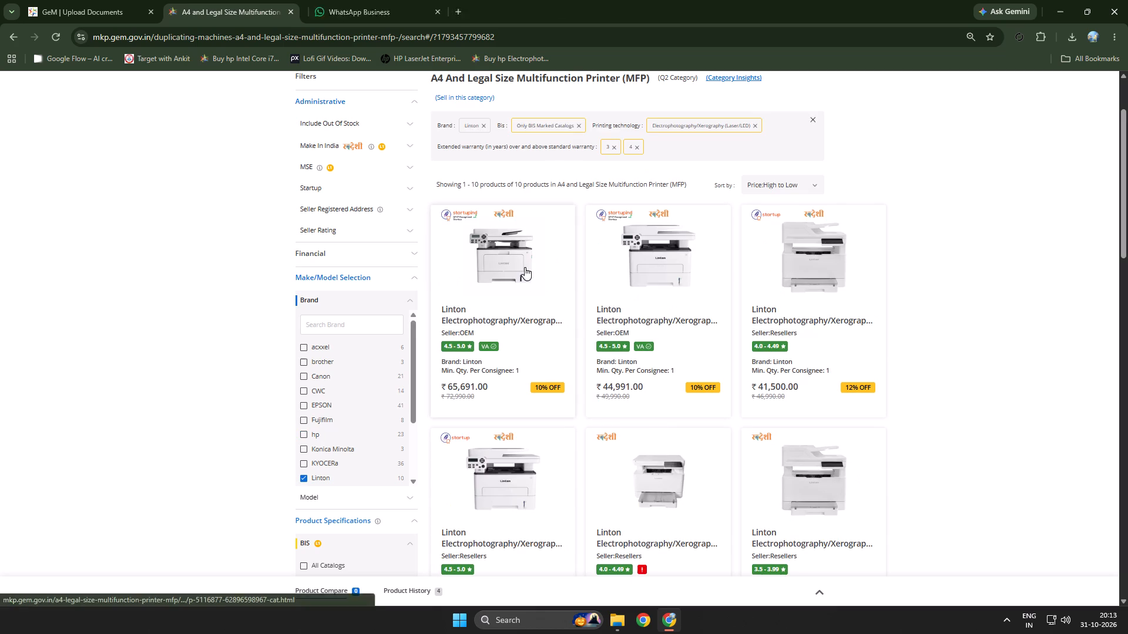
click(368, 4)
scroll(563, 330, down, 4)
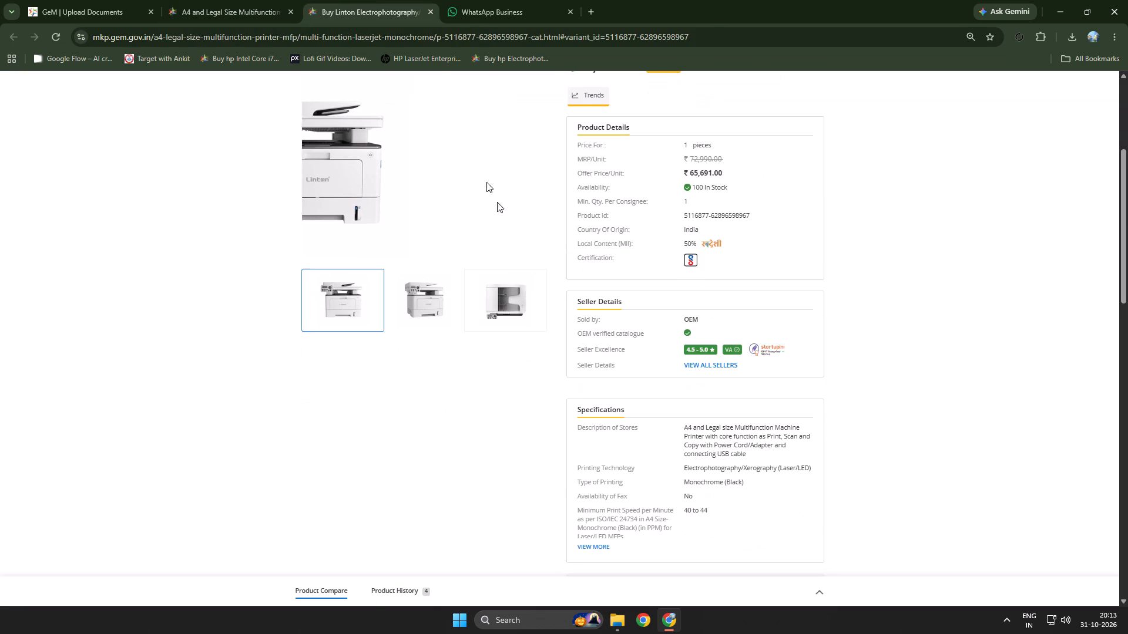
click(434, 8)
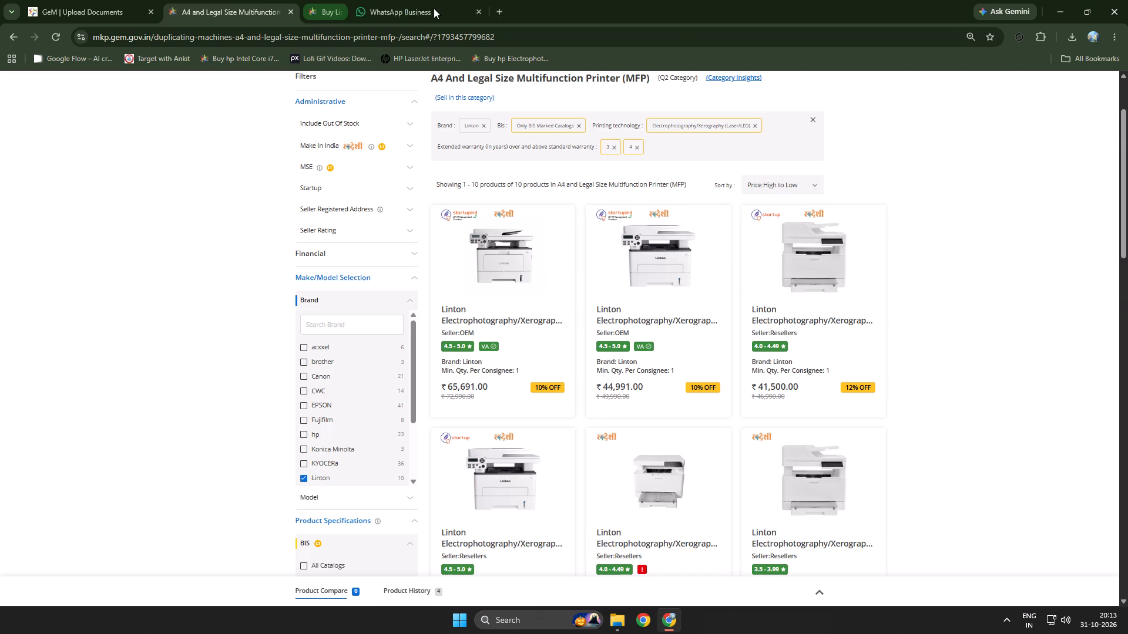
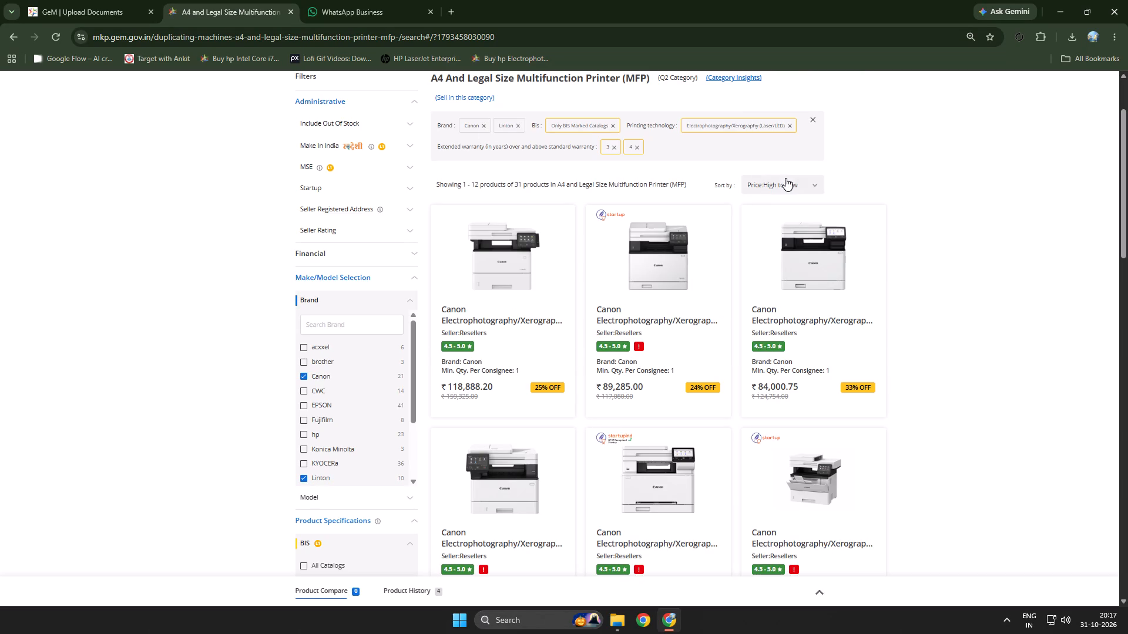
Remove the Linton brand filter from the A4 and legal size multifunction printer listing, keeping Canon.
click(519, 124)
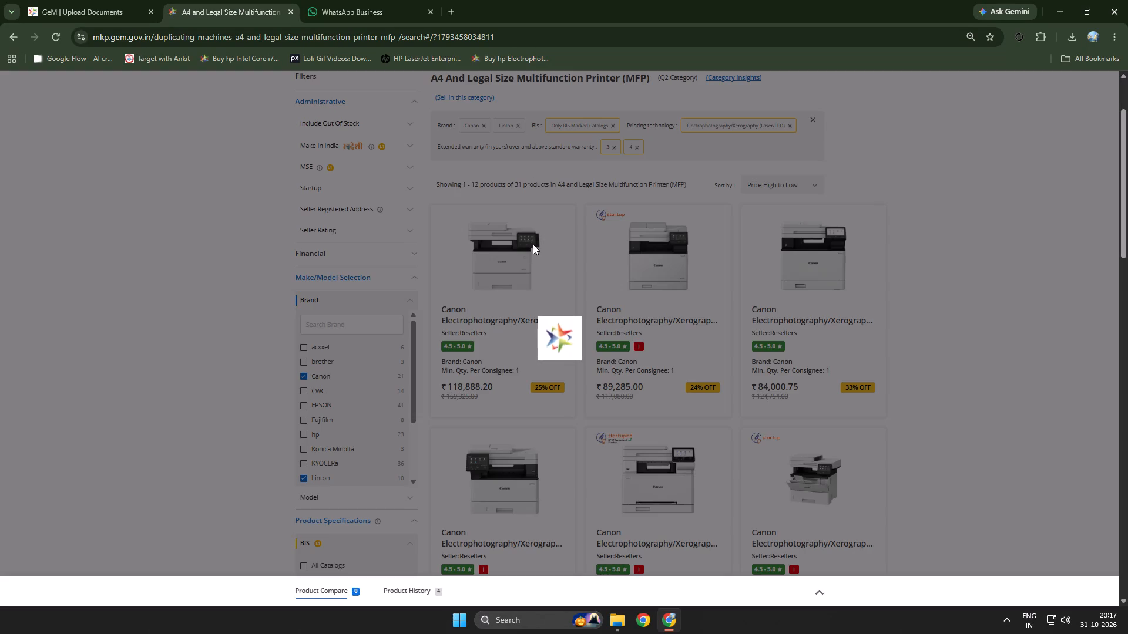
Examine the product details, including country of origin, of the Canon MF543x, MF752cdw II and MF667cx printers, closing each product page.
drag(498, 265, 568, 11)
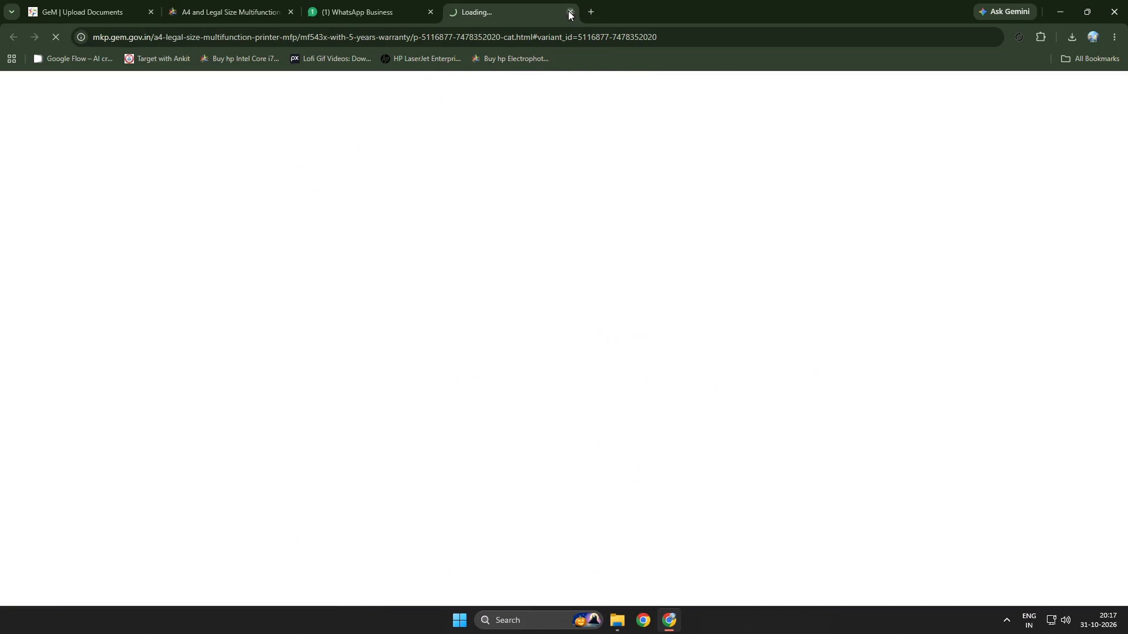
scroll(608, 248, down, 2)
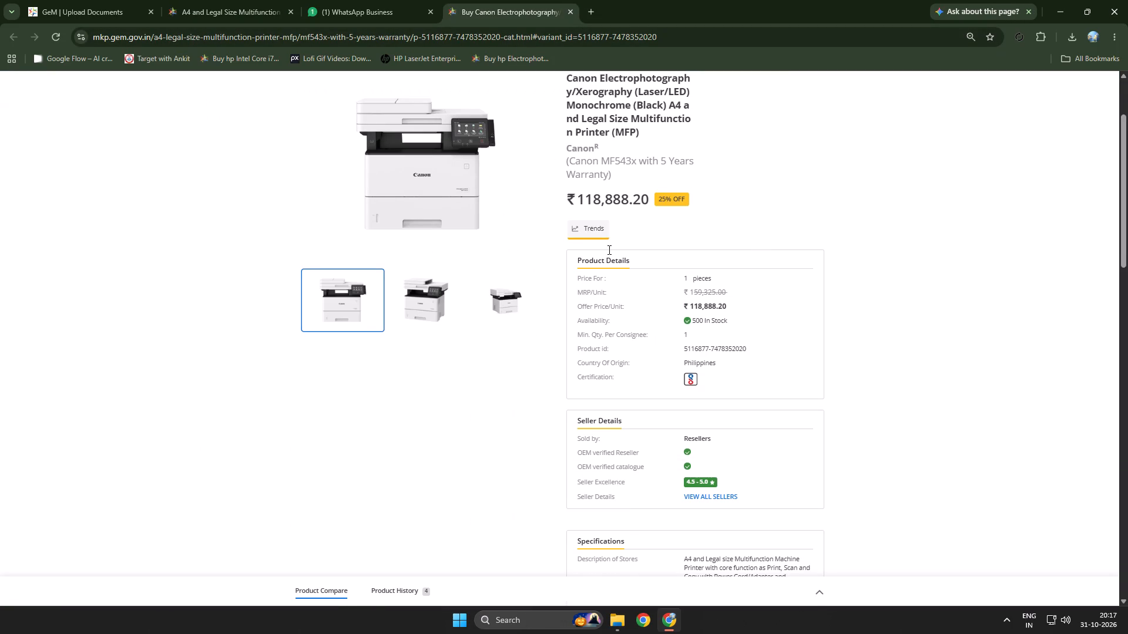
click(570, 9)
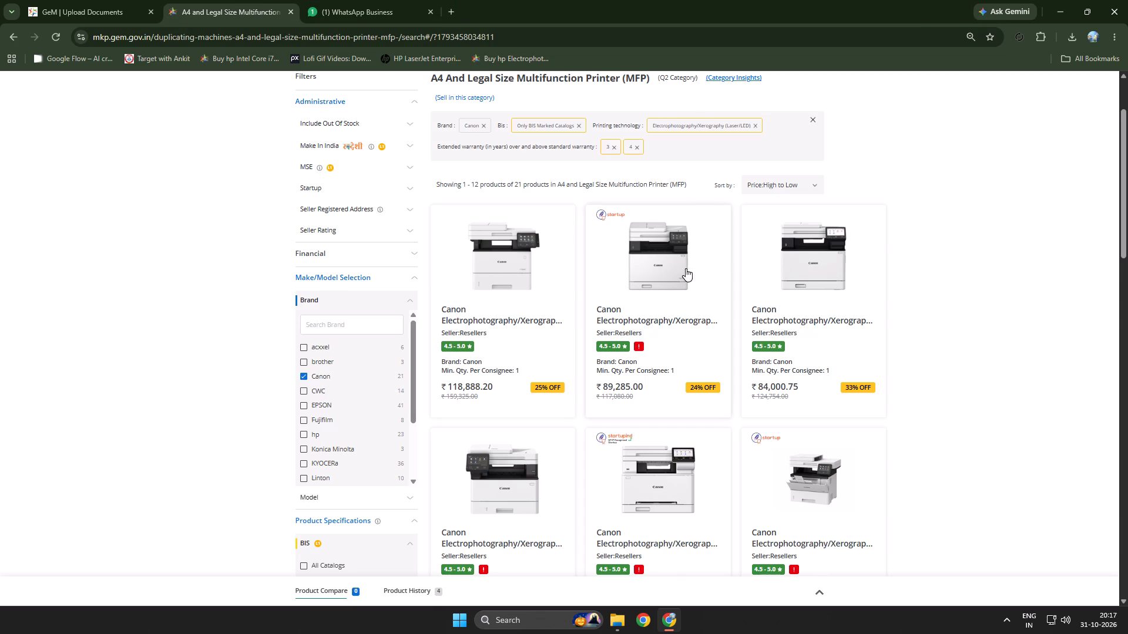
drag(679, 266, 674, 0)
scroll(691, 278, down, 3)
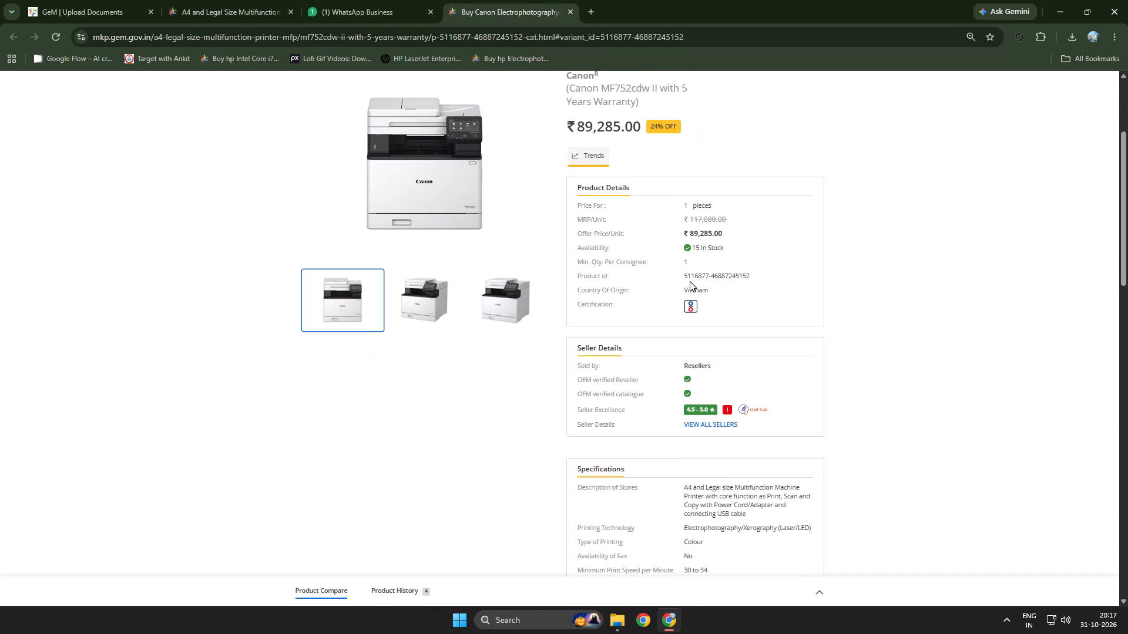
click(572, 12)
scroll(690, 245, down, 5)
drag(629, 235, 636, 0)
scroll(697, 254, down, 3)
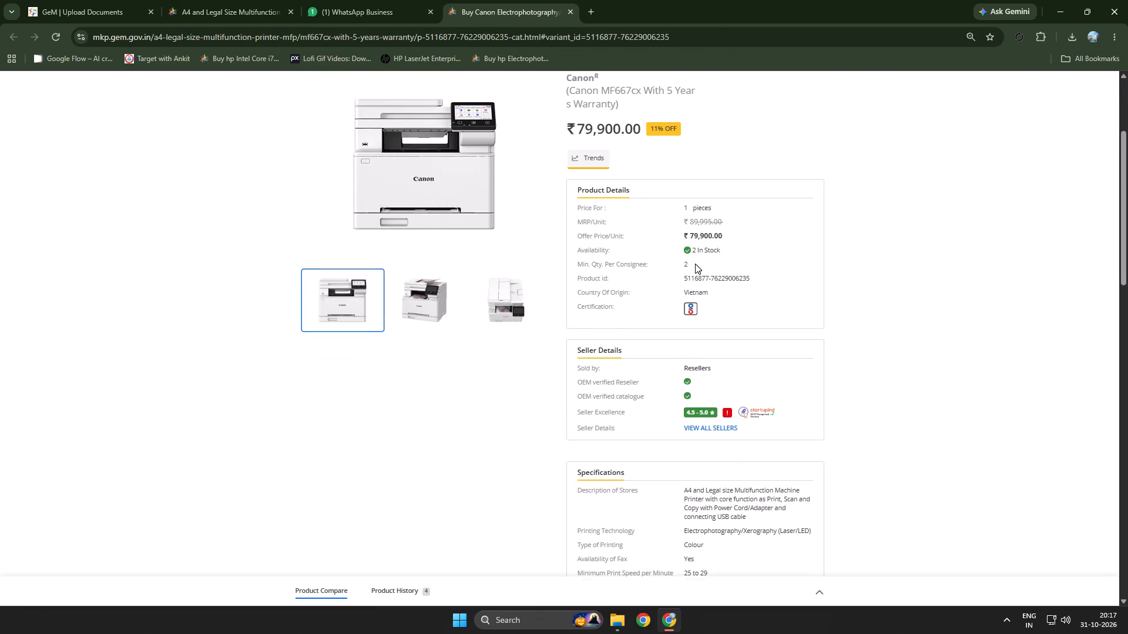
click(570, 11)
Open the Canon MF664cdw With 5 Years Warranty printer further down the listing and examine its product details, including country of origin.
scroll(666, 290, down, 5)
drag(674, 383, 601, 20)
click(946, 308)
scroll(936, 311, down, 10)
drag(819, 234, 709, 74)
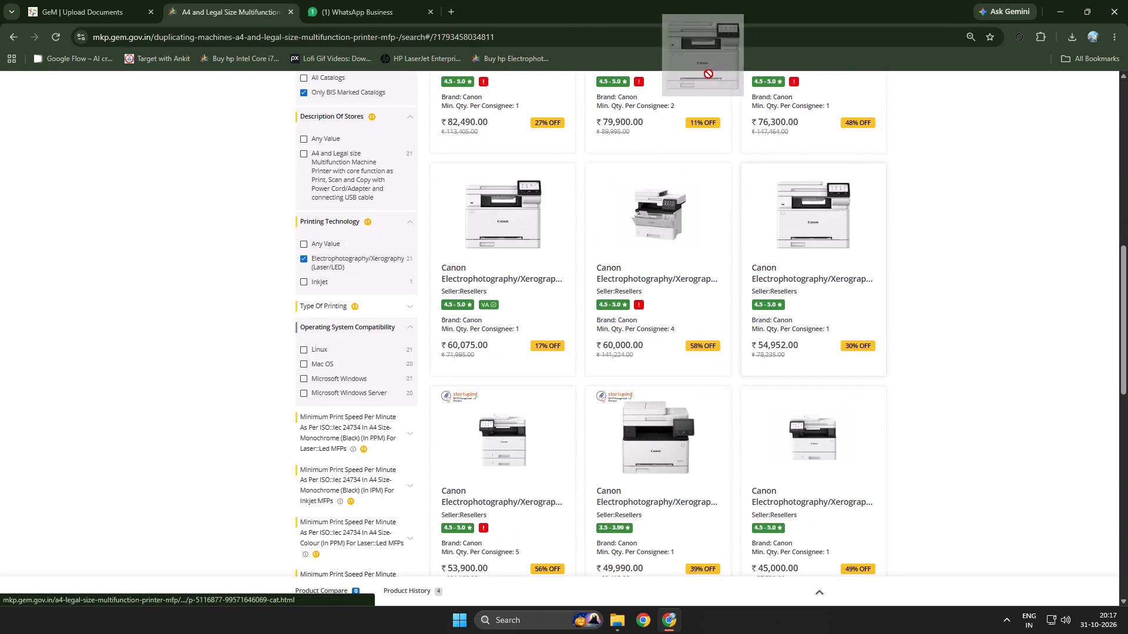
drag(709, 74, 664, 0)
scroll(662, 313, down, 2)
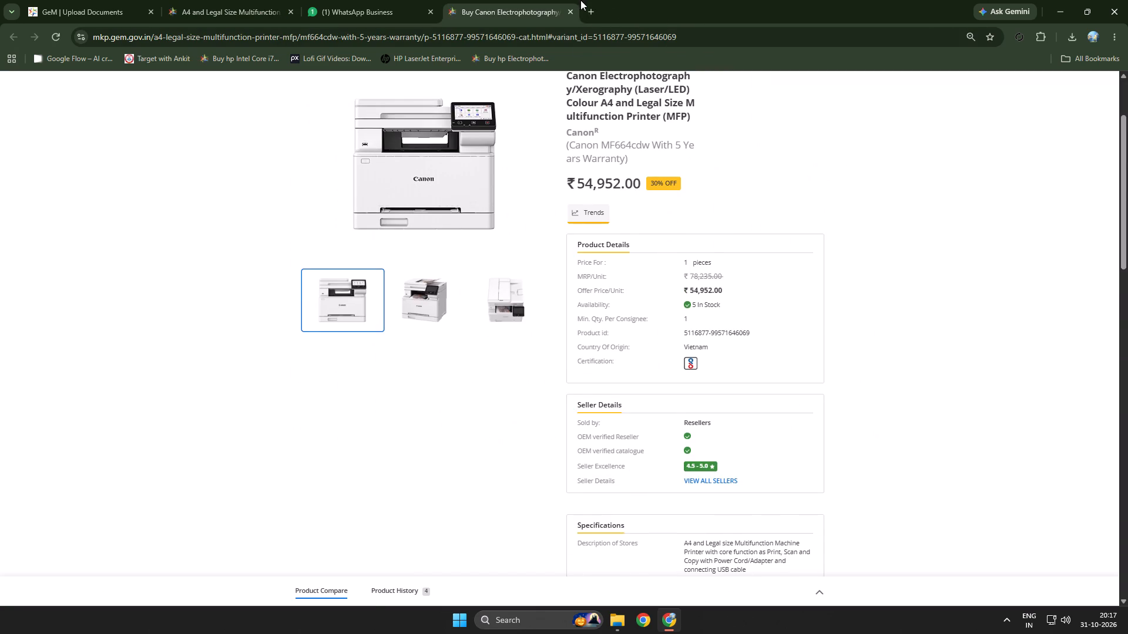
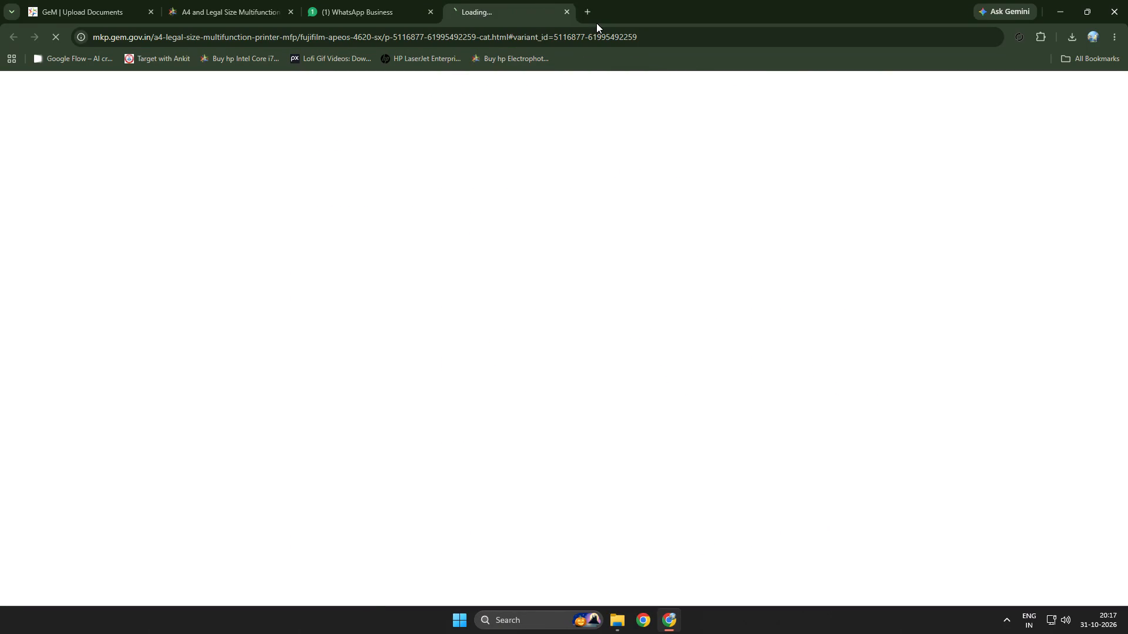
Close the Fujifilm Apeos 4620 SX product page and return to the printer listing.
click(569, 8)
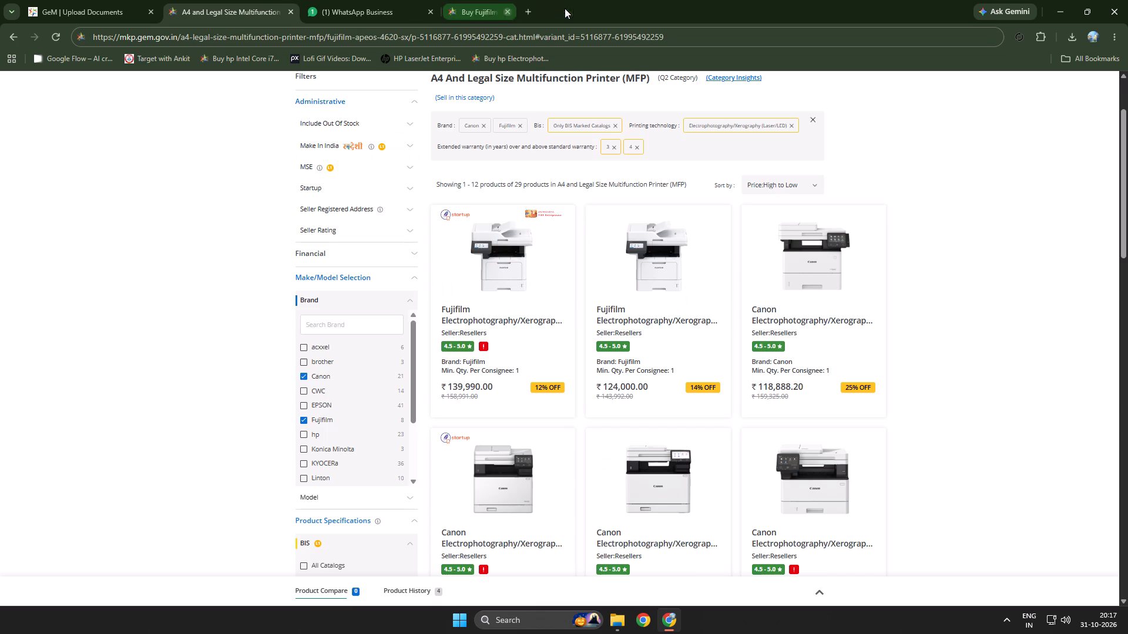
Add brother to the listing's brand filter and remove the Fujifilm and Canon brands.
scroll(443, 352, down, 2)
click(353, 240)
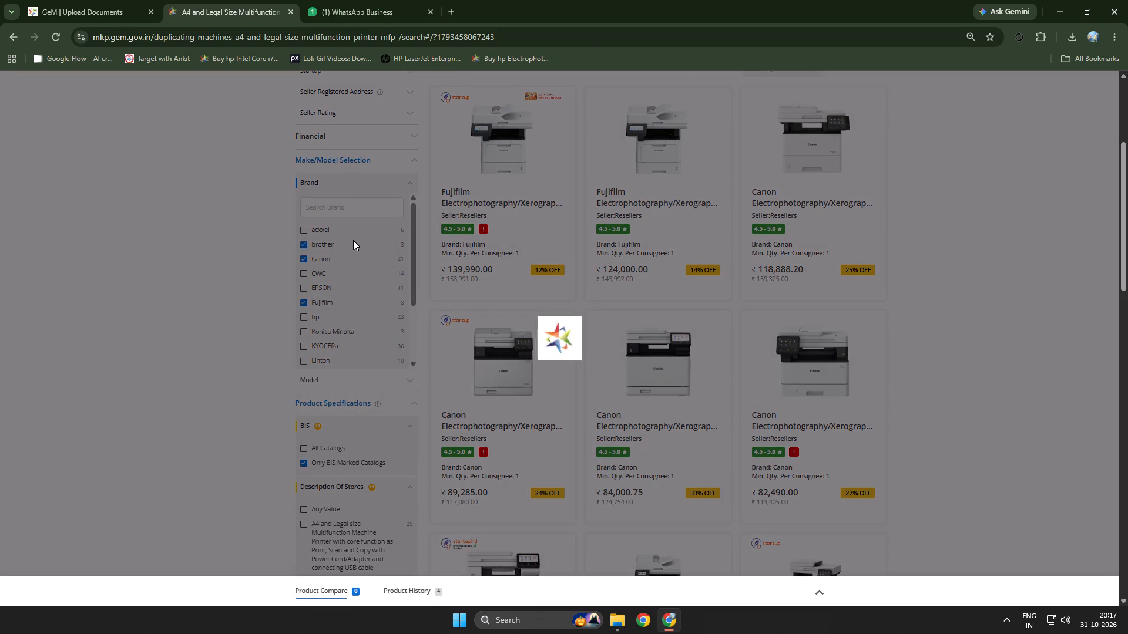
drag(657, 292, 676, 8)
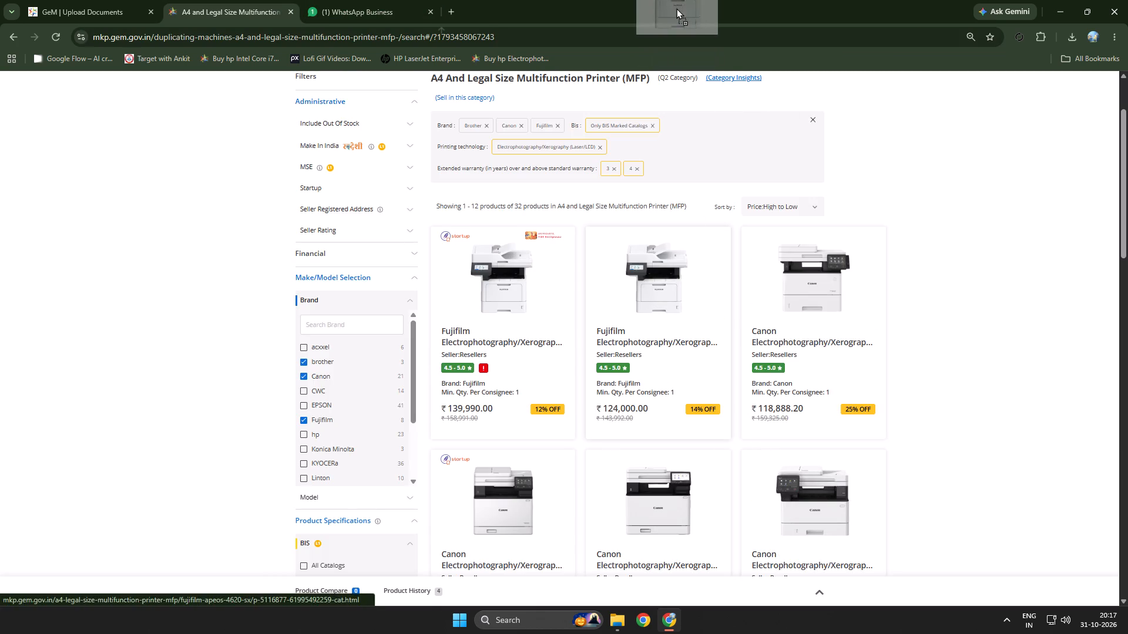
drag(676, 8, 676, 8)
click(573, 13)
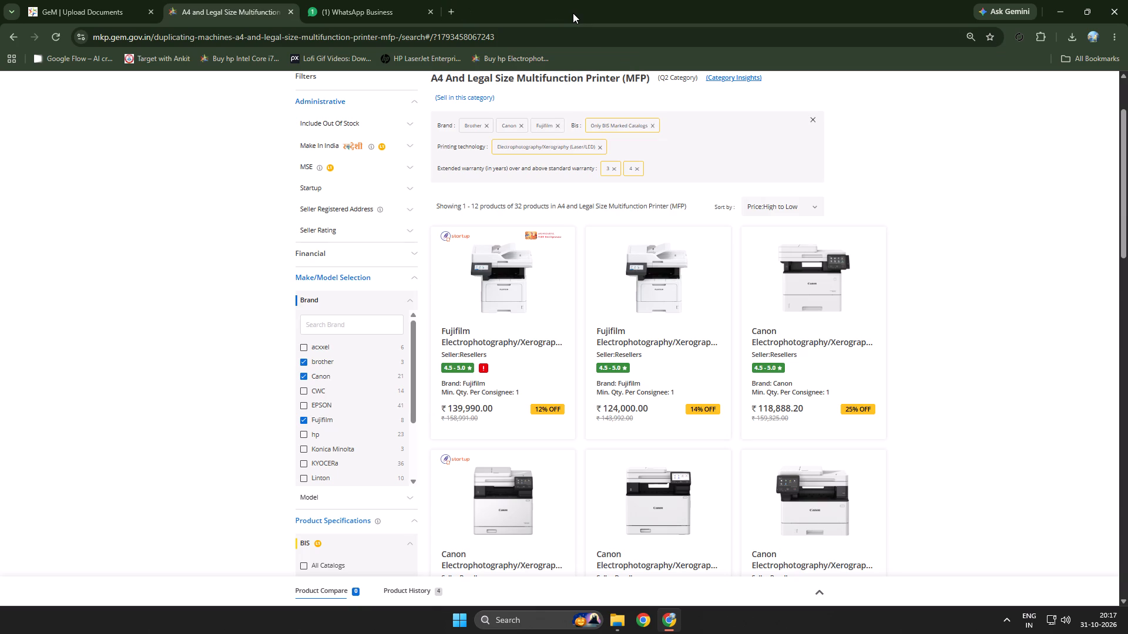
click(558, 125)
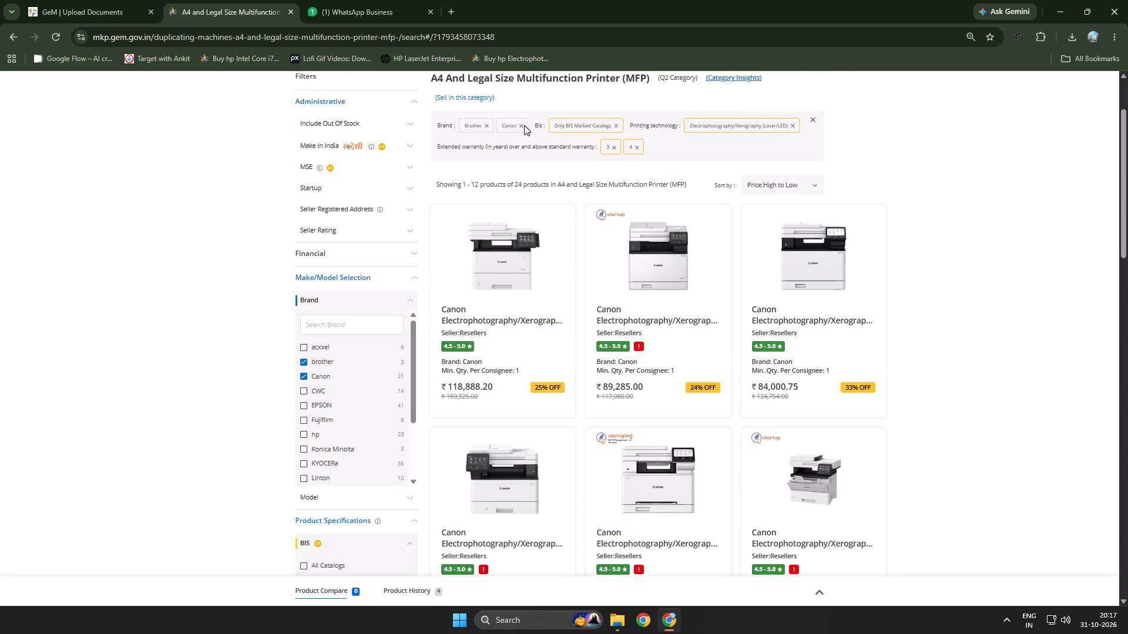
click(522, 125)
Examine the product details, including country of origin, of the brother MFC-L5915DW with 5 Years Warranty printer, closing its page.
drag(516, 265, 578, 26)
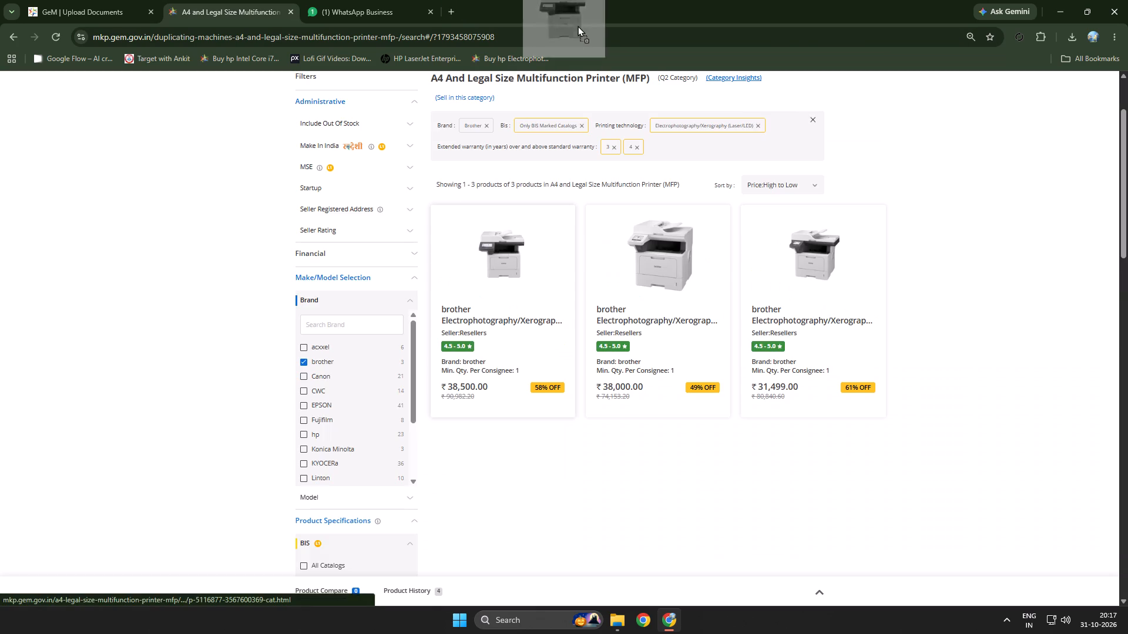
drag(578, 26, 589, 0)
scroll(610, 241, down, 1)
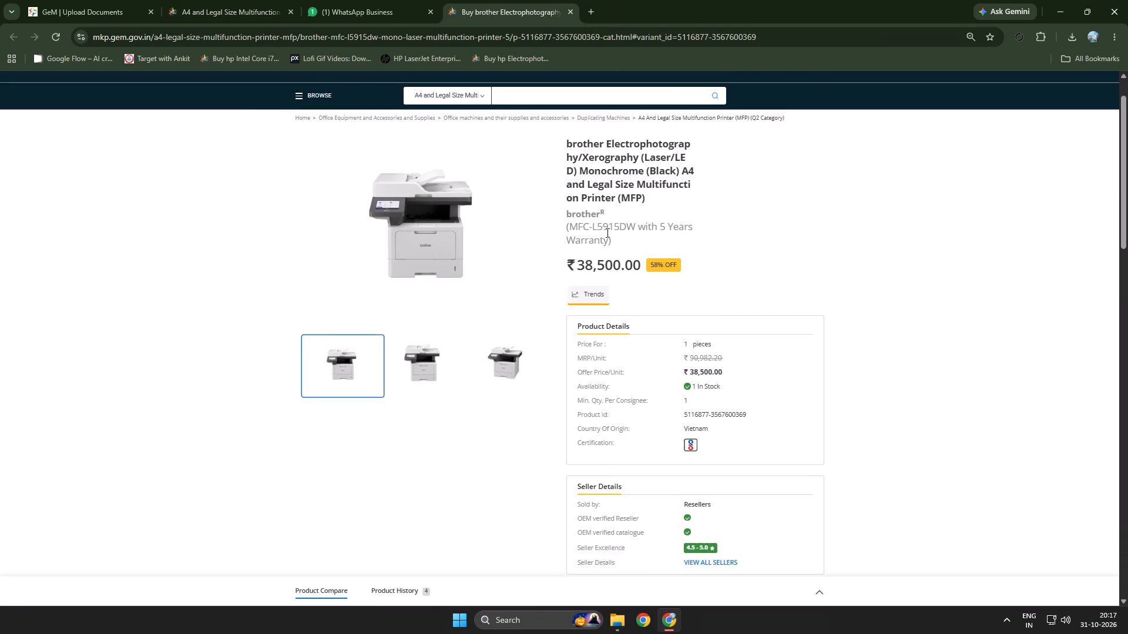
click(572, 12)
Switch the brand filter from brother to MAXIN--MAANIT OVERSEAS.
scroll(351, 331, down, 2)
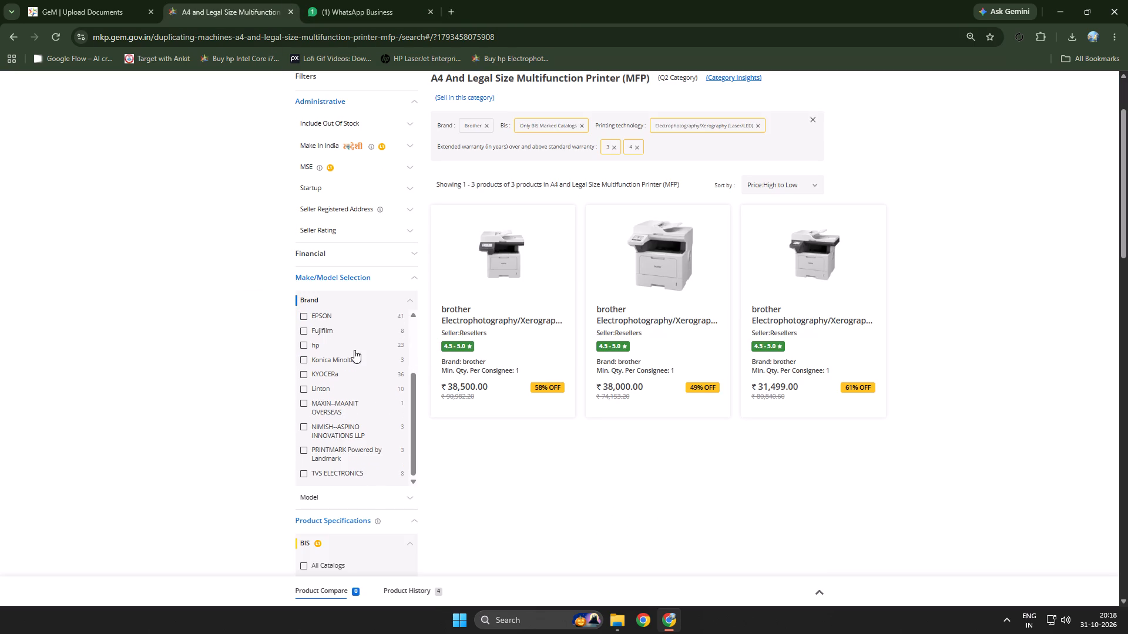
click(354, 410)
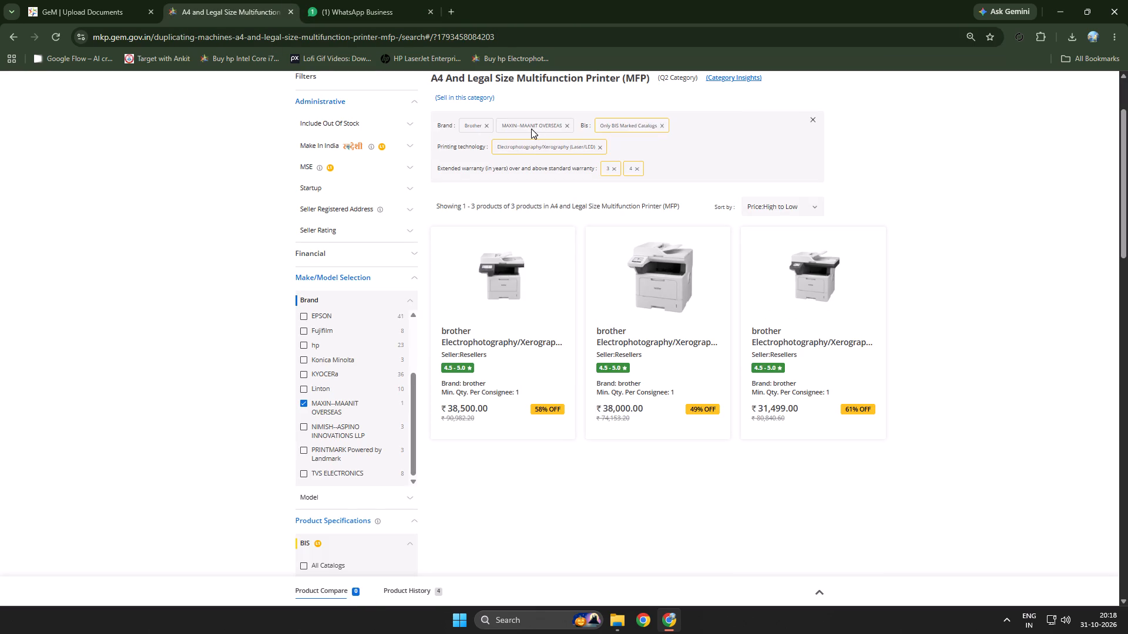
click(488, 126)
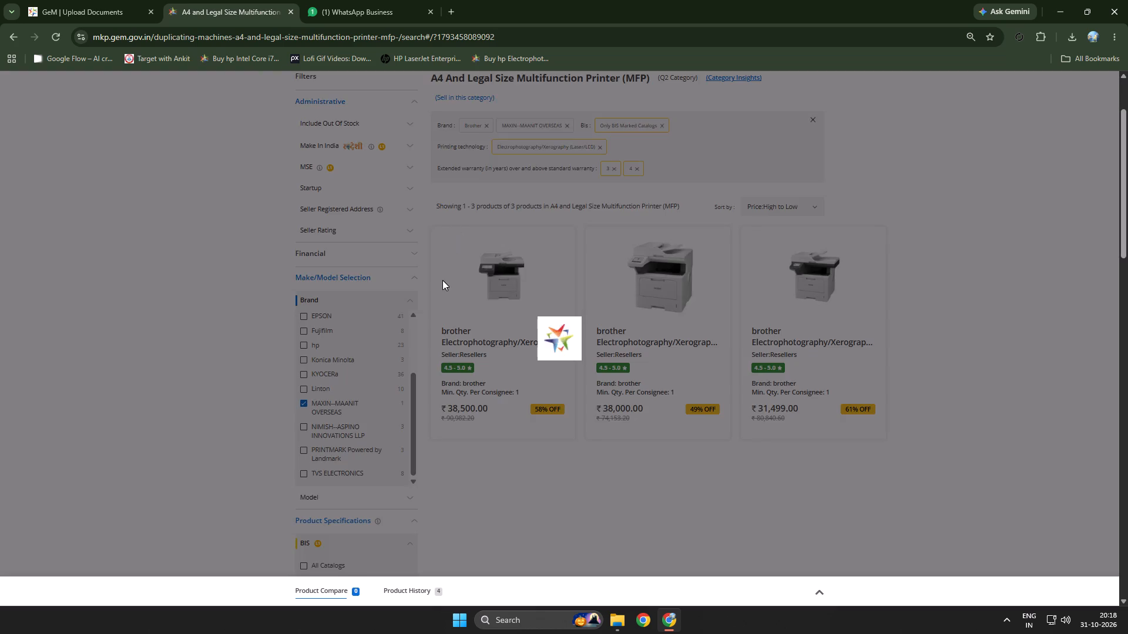
Add the brands NIMISH--ASPINO INNOVATIONS LLP and PRINTMARK Powered by Landmark to the listing's brand filter.
click(335, 427)
scroll(401, 353, down, 2)
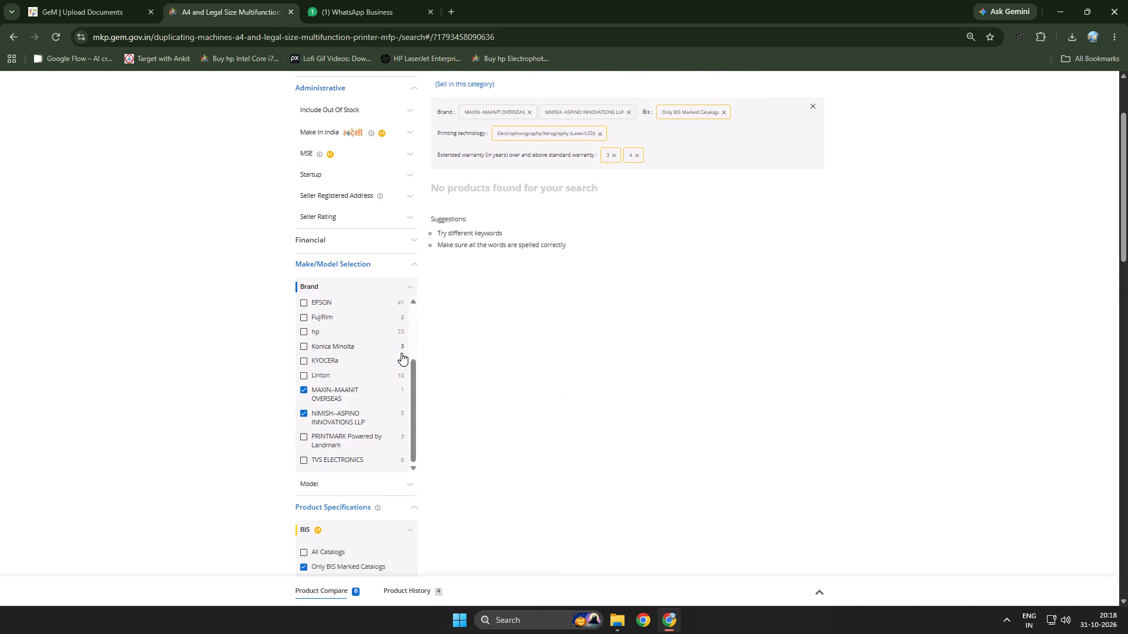
scroll(401, 353, down, 1)
click(337, 281)
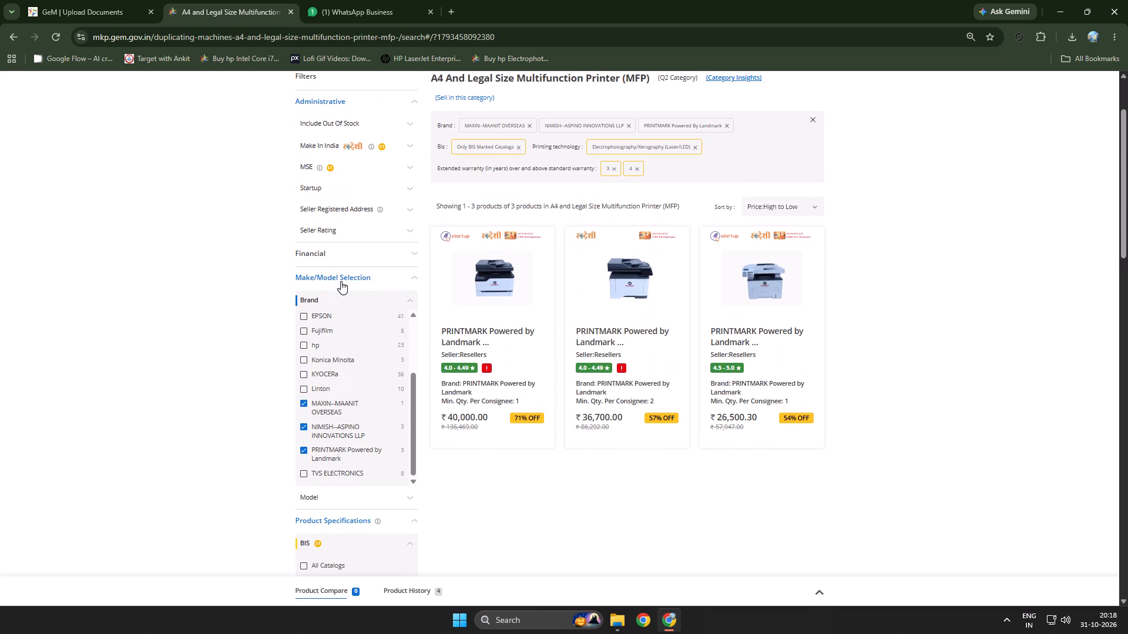
Examine the product details, including country of origin and local content, of the PRINTMARK PMCX 4131ADW printer in a separate page, closing it.
drag(511, 320, 556, 32)
click(851, 309)
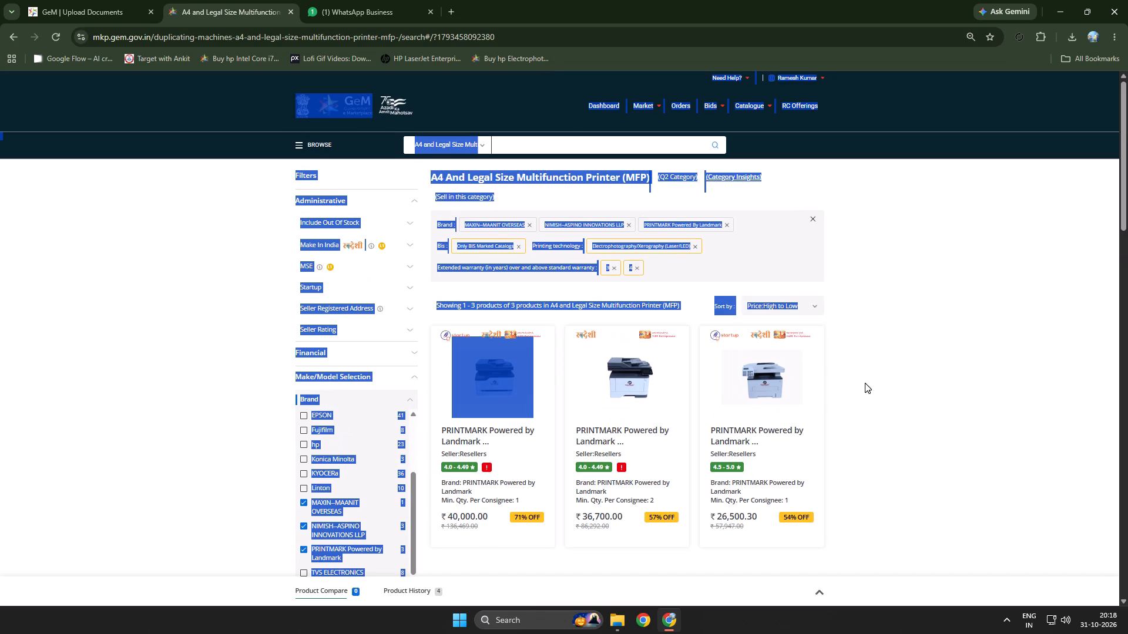
click(890, 358)
drag(515, 379, 574, 2)
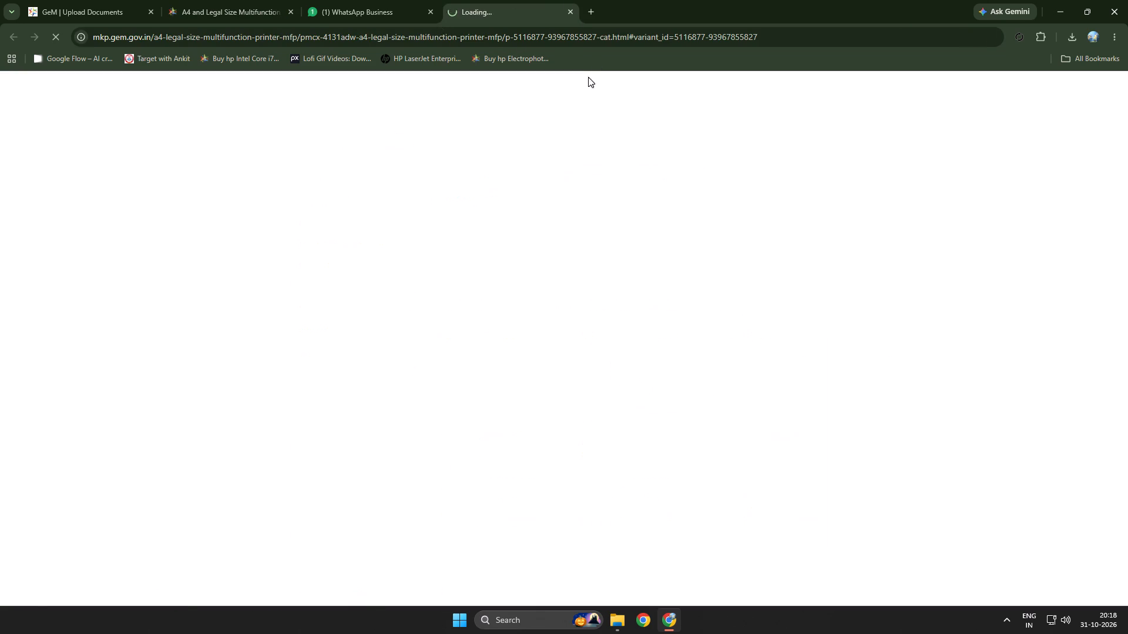
scroll(626, 215, down, 2)
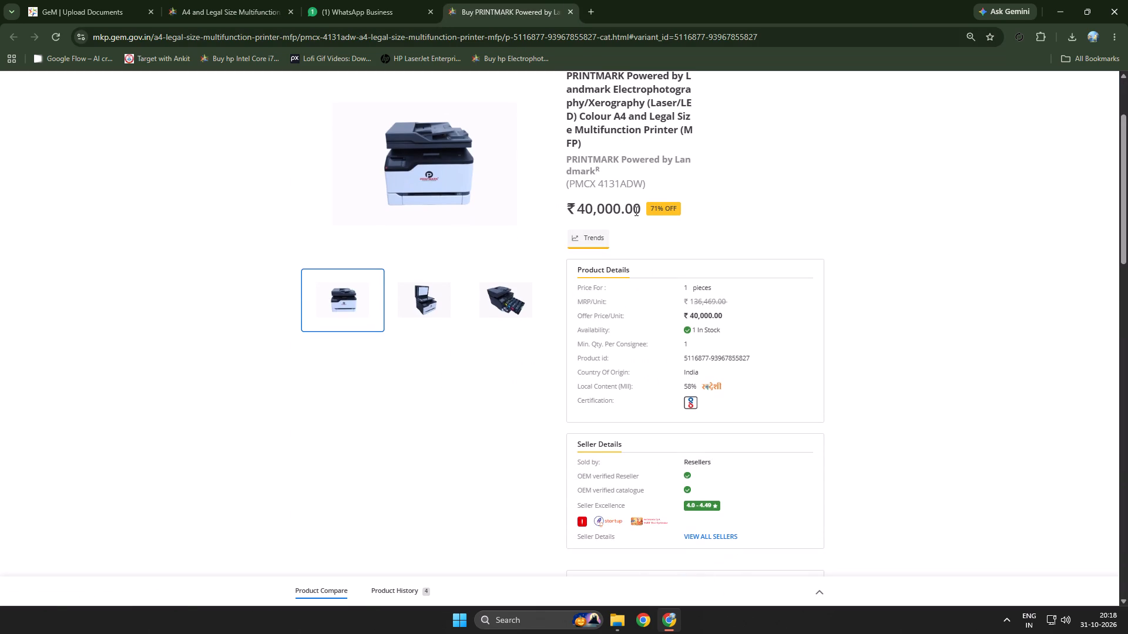
click(570, 10)
Add TVS ELECTRONICS to the listing's brand filter.
scroll(382, 322, down, 3)
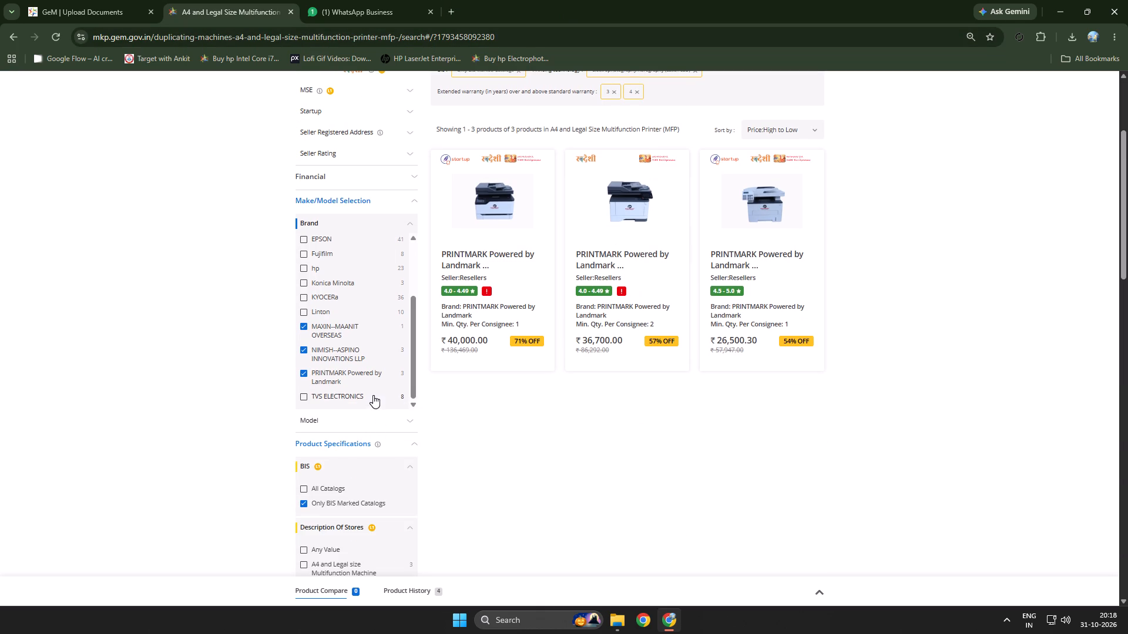
click(373, 395)
Examine the product details and specifications of the TVS ELECTRONICS MD-40DNW printer in a separate page, closing it.
drag(481, 286, 525, 142)
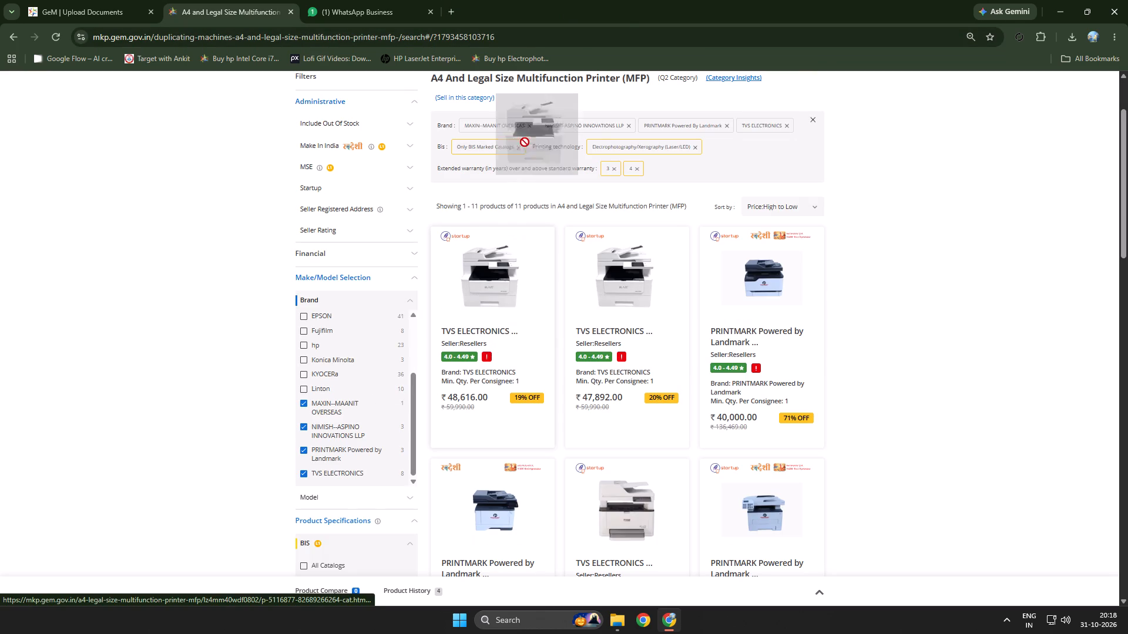
drag(525, 142, 583, 16)
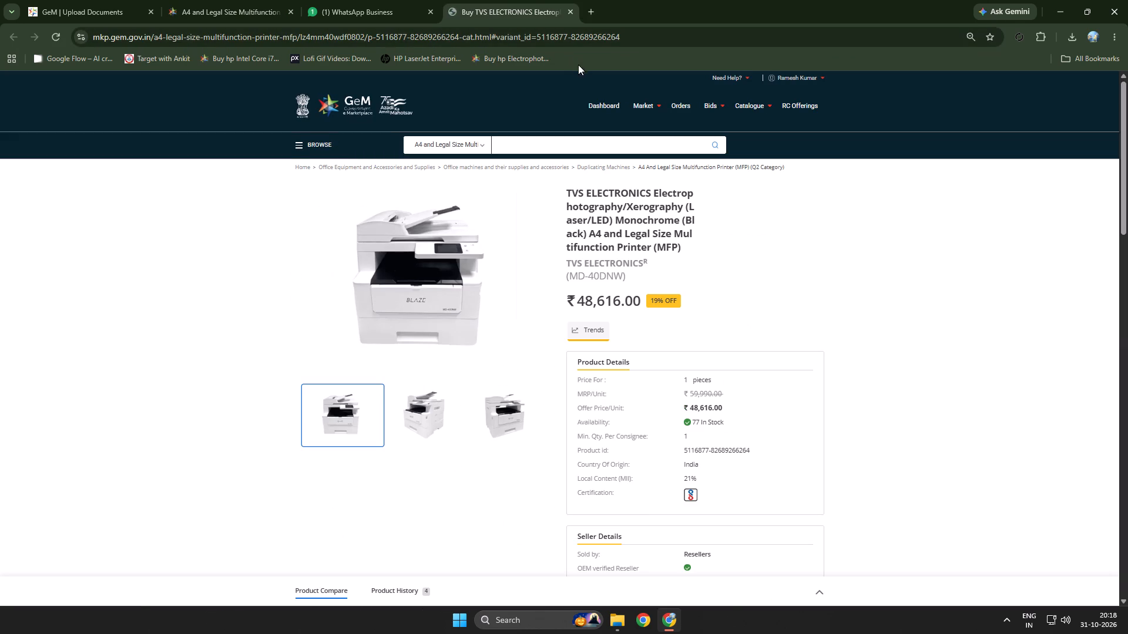
scroll(614, 210, down, 6)
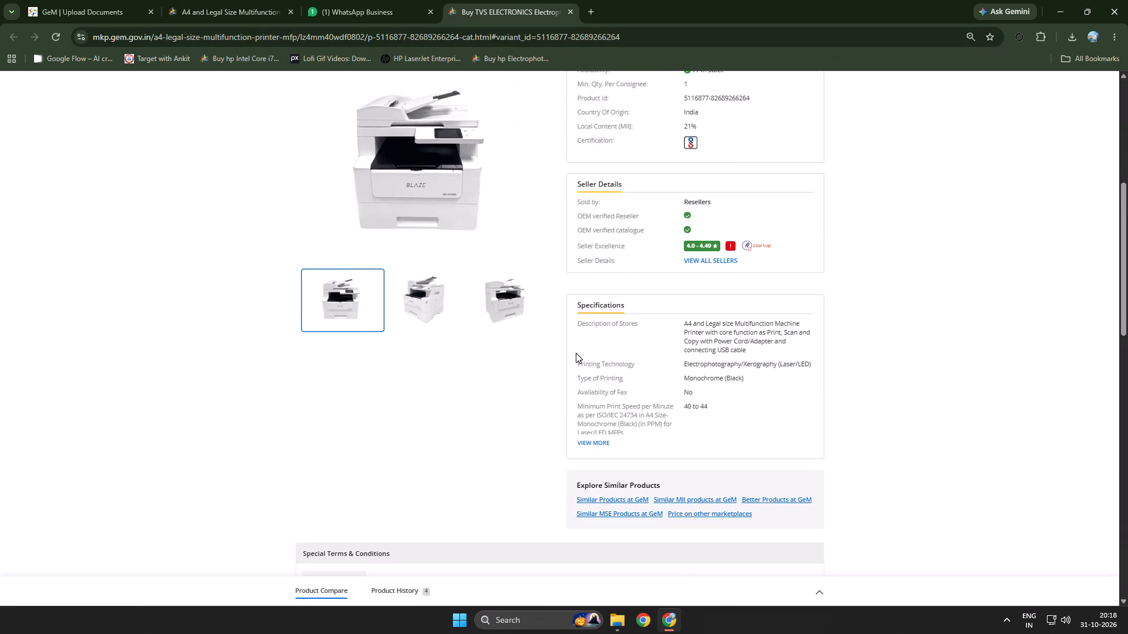
click(570, 14)
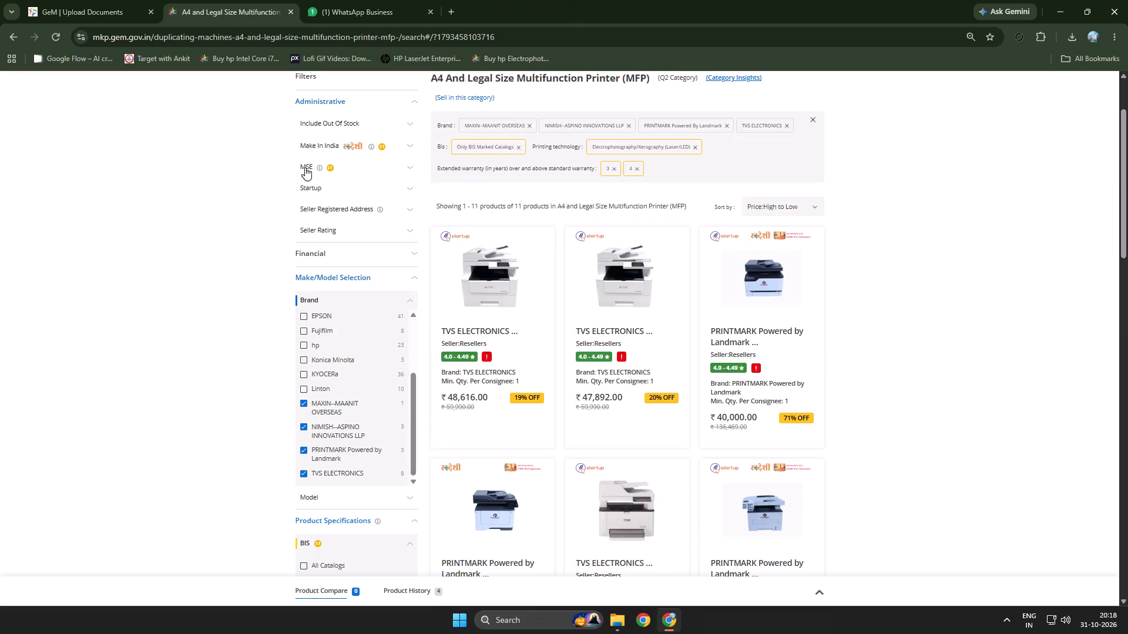